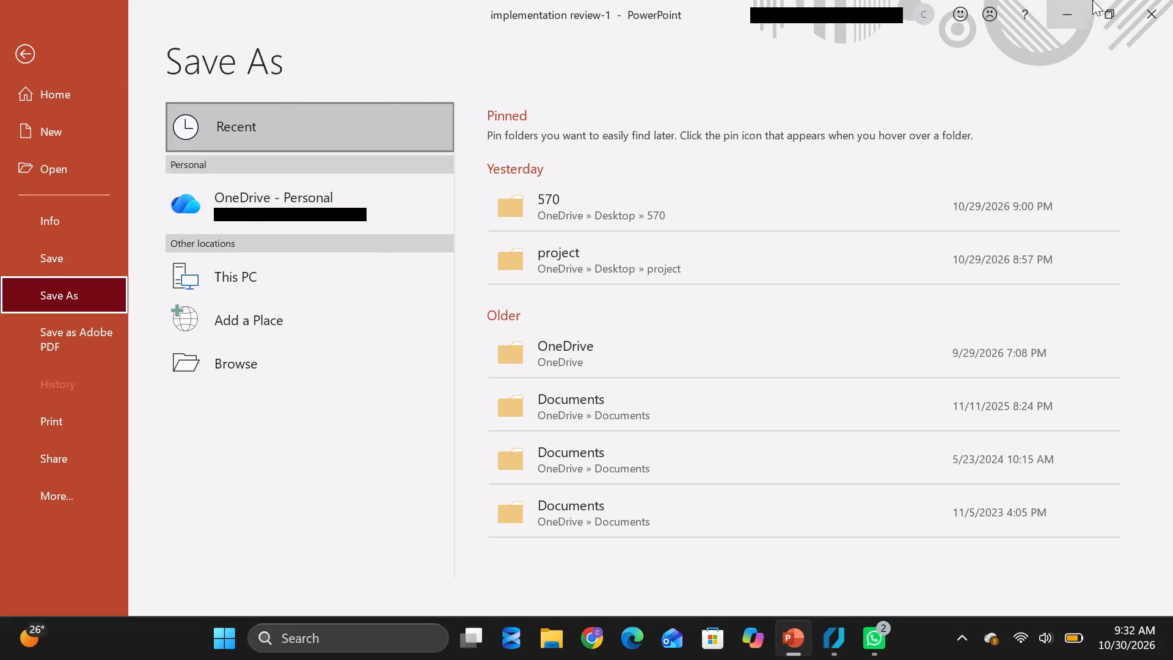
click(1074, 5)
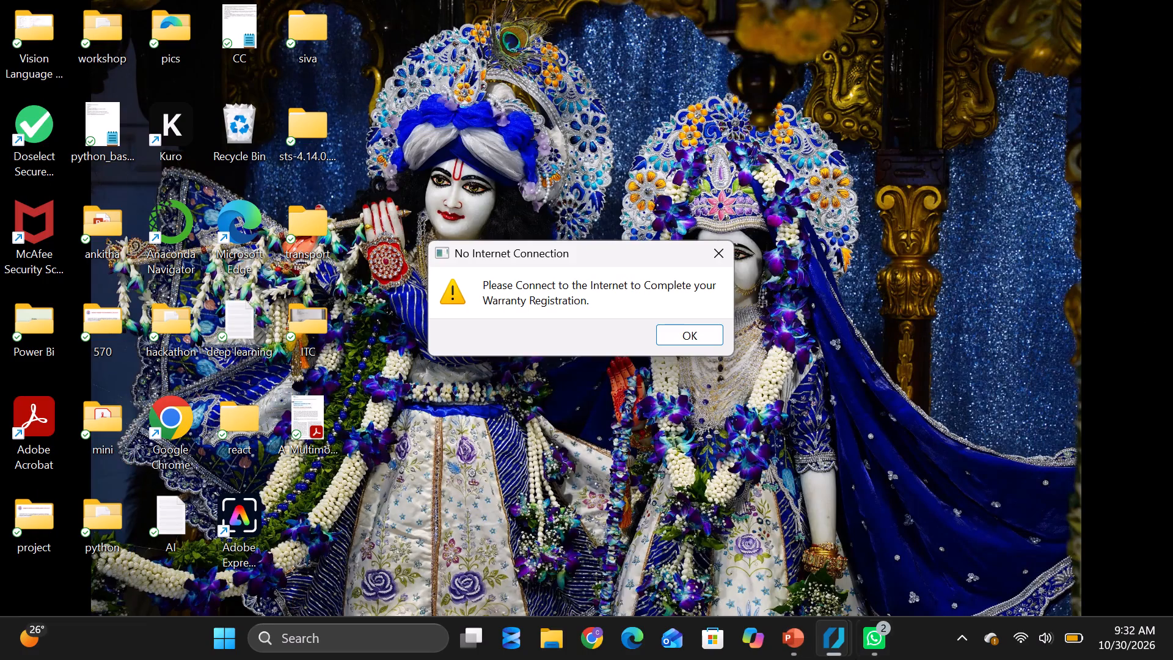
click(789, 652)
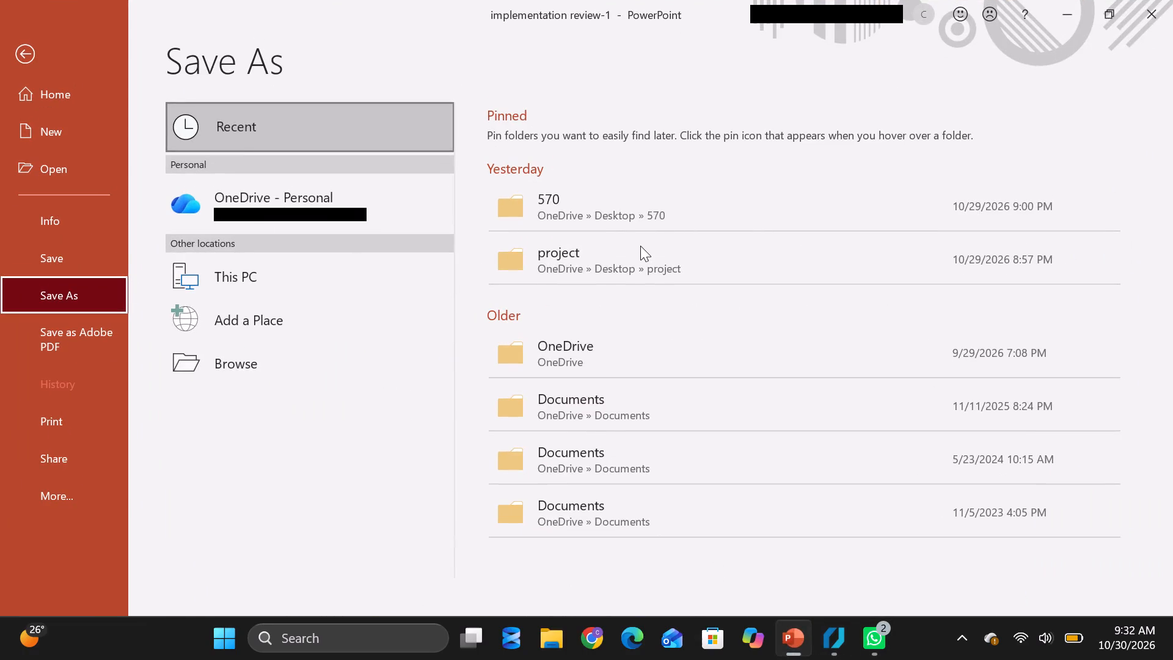
Save a copy of the presentation as "implementation review-22" in the Desktop 570 folder and return to the slides.
click(642, 222)
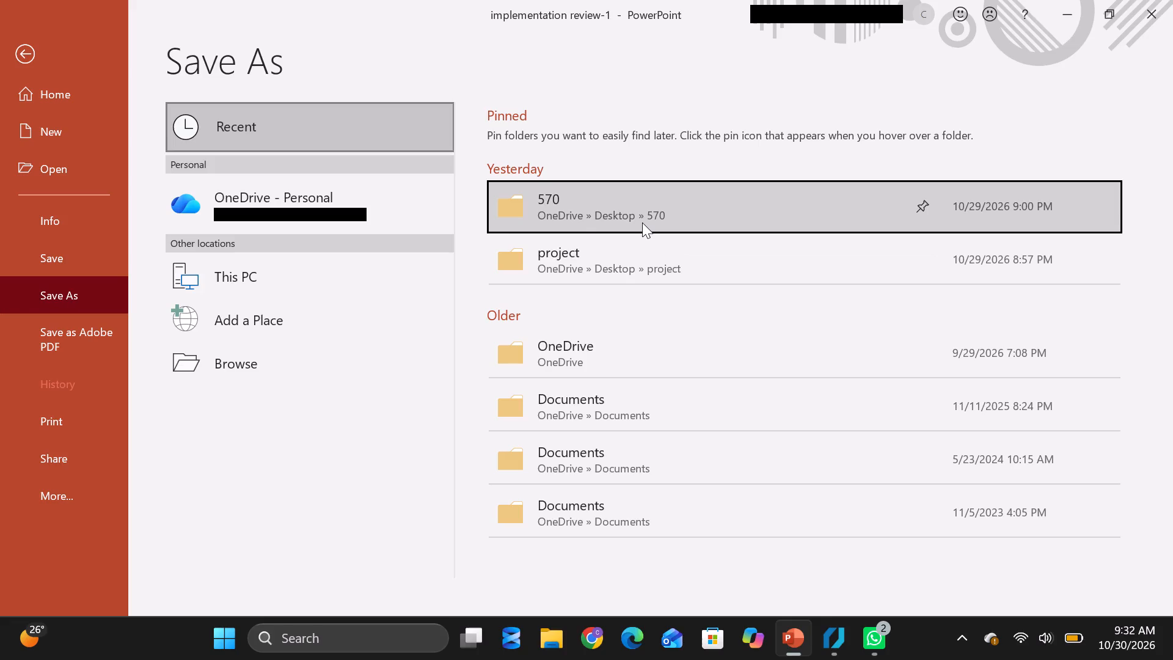
click(345, 203)
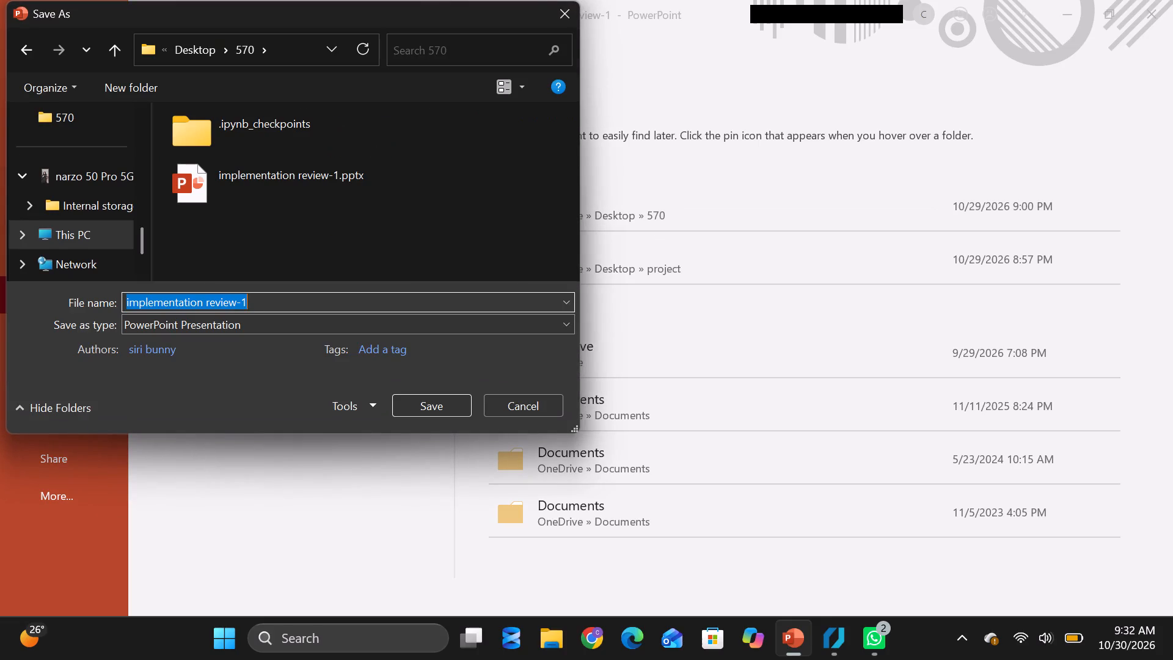
click(464, 305)
key(BackSpace)
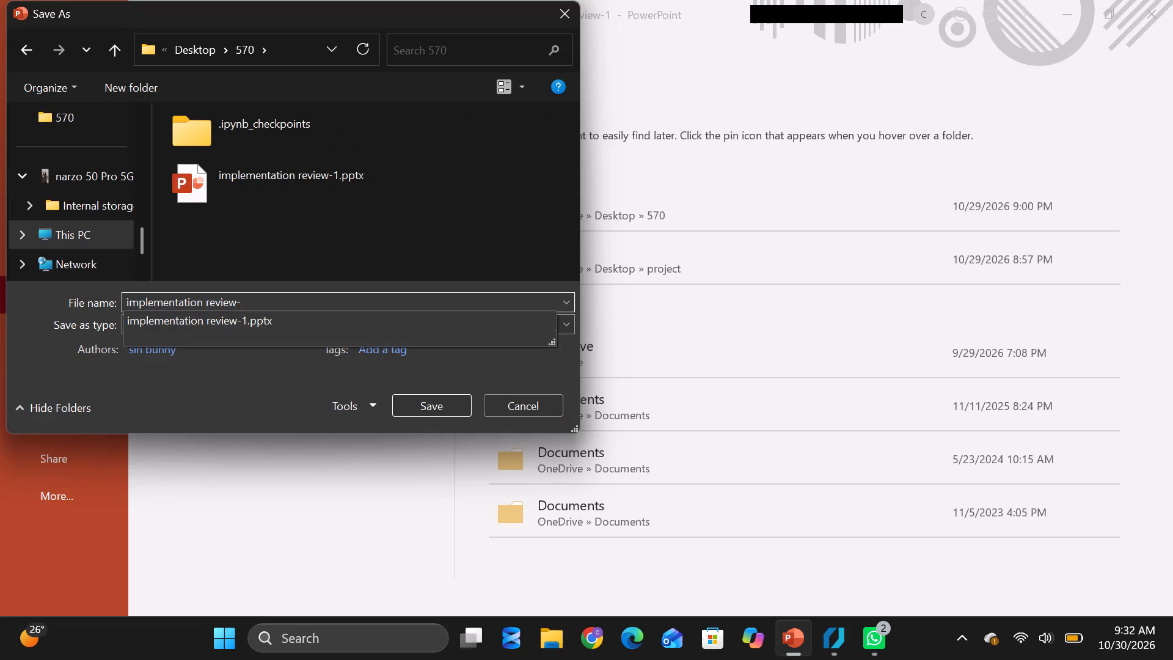
text(22)
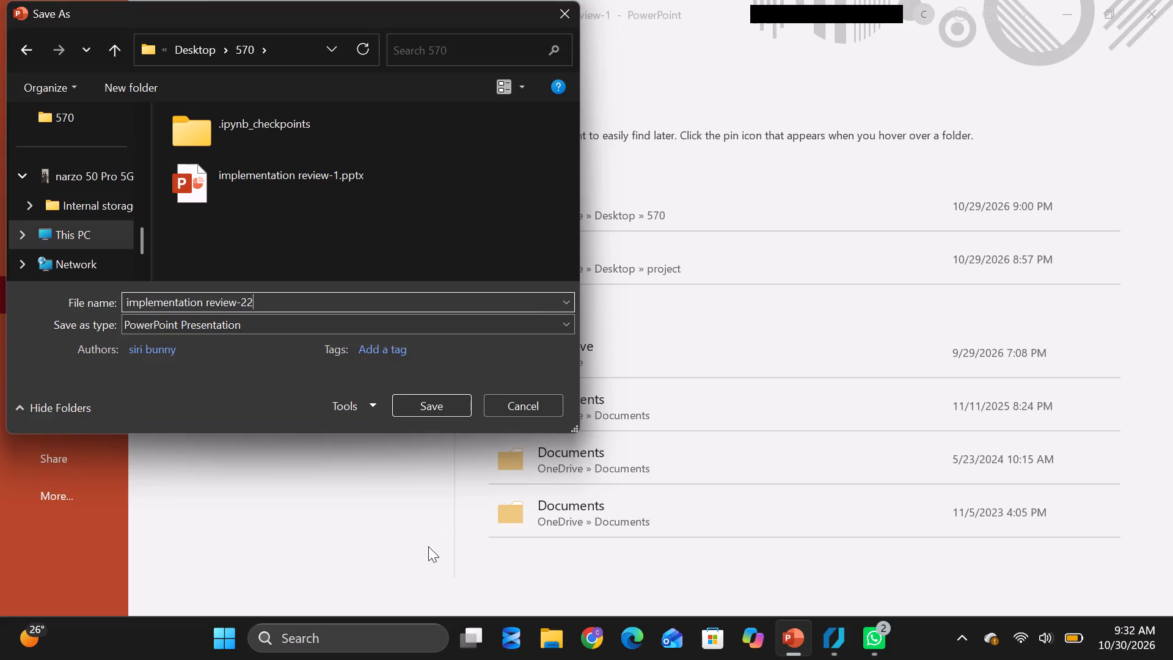
click(437, 409)
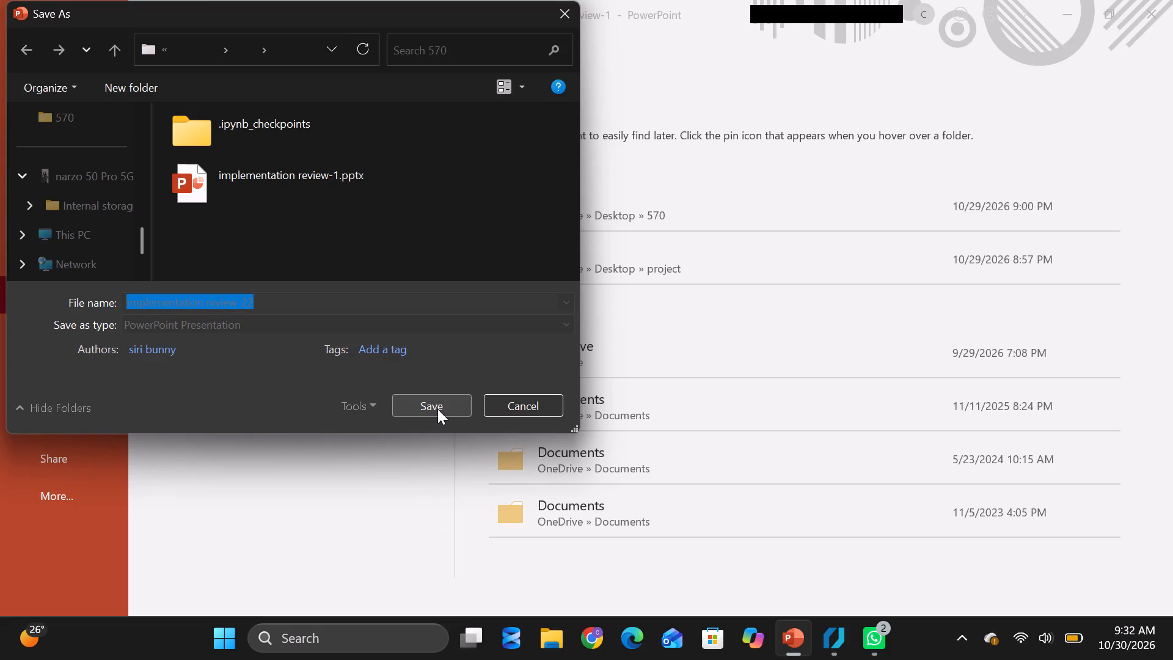
click(437, 409)
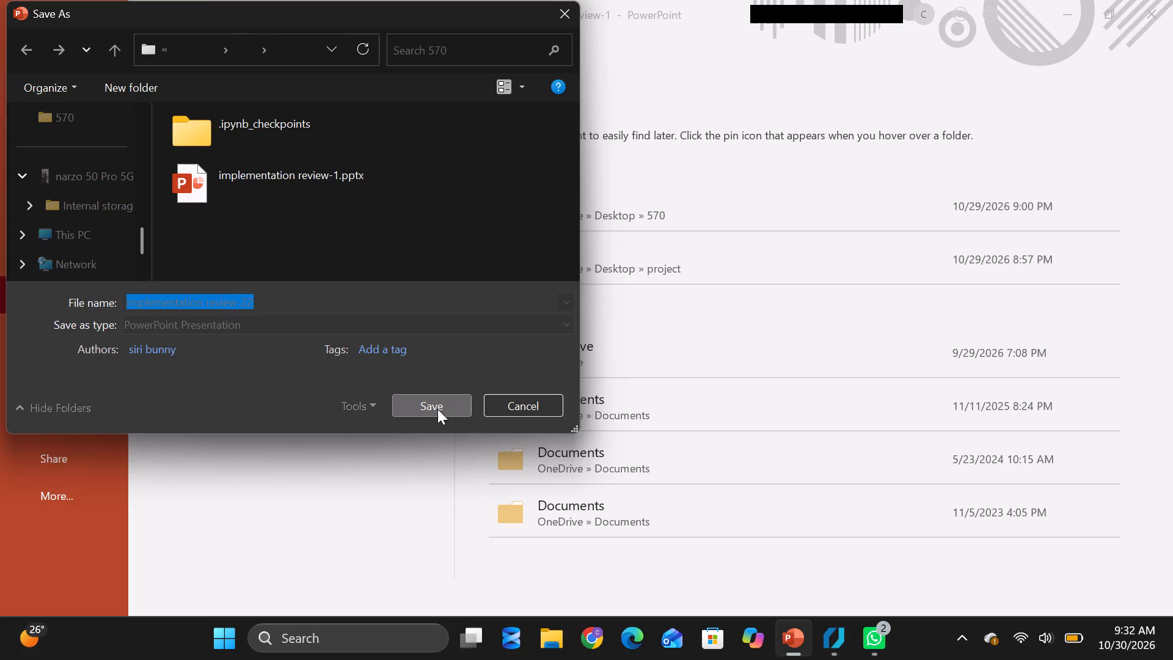
double_click(437, 409)
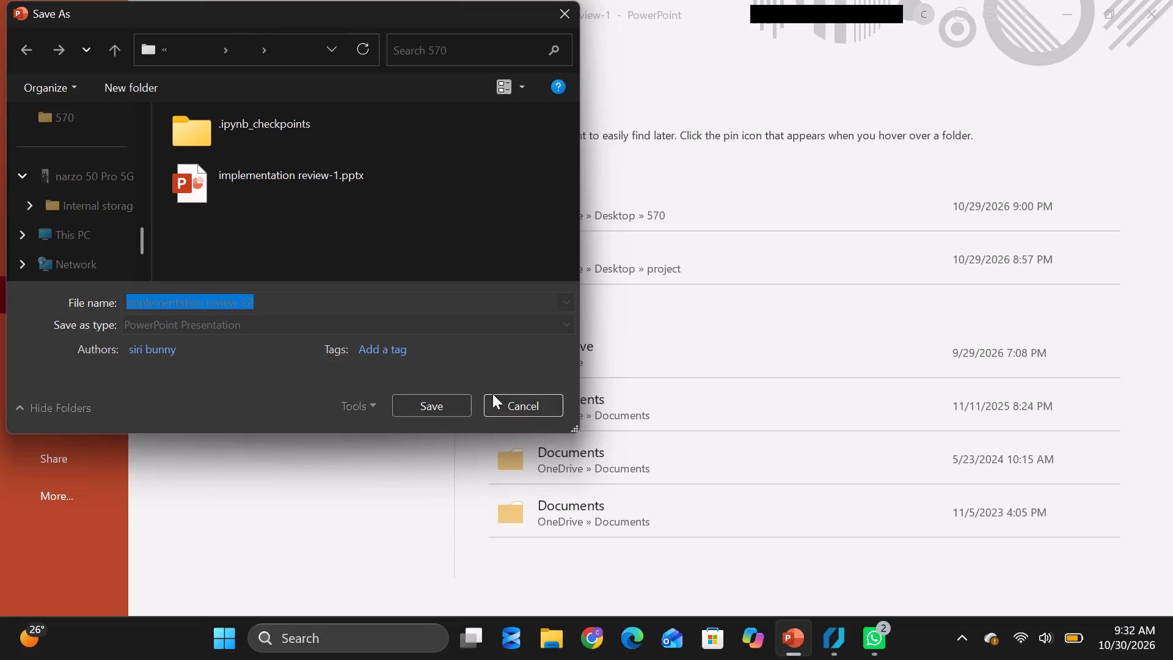
click(566, 5)
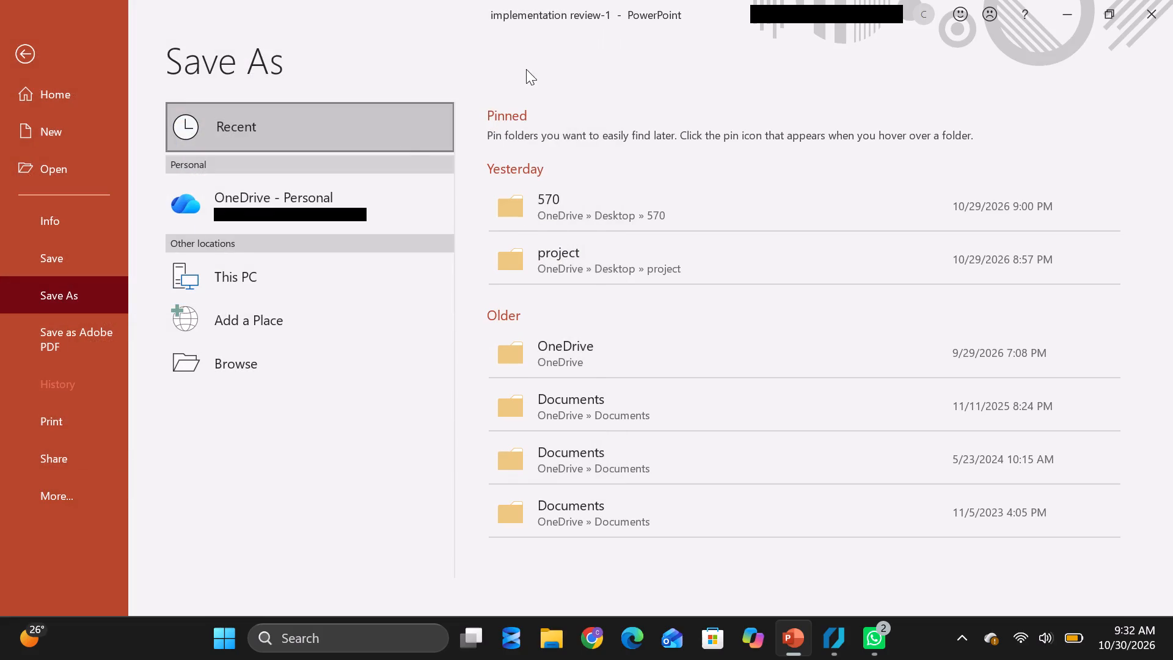
click(29, 56)
click(28, 56)
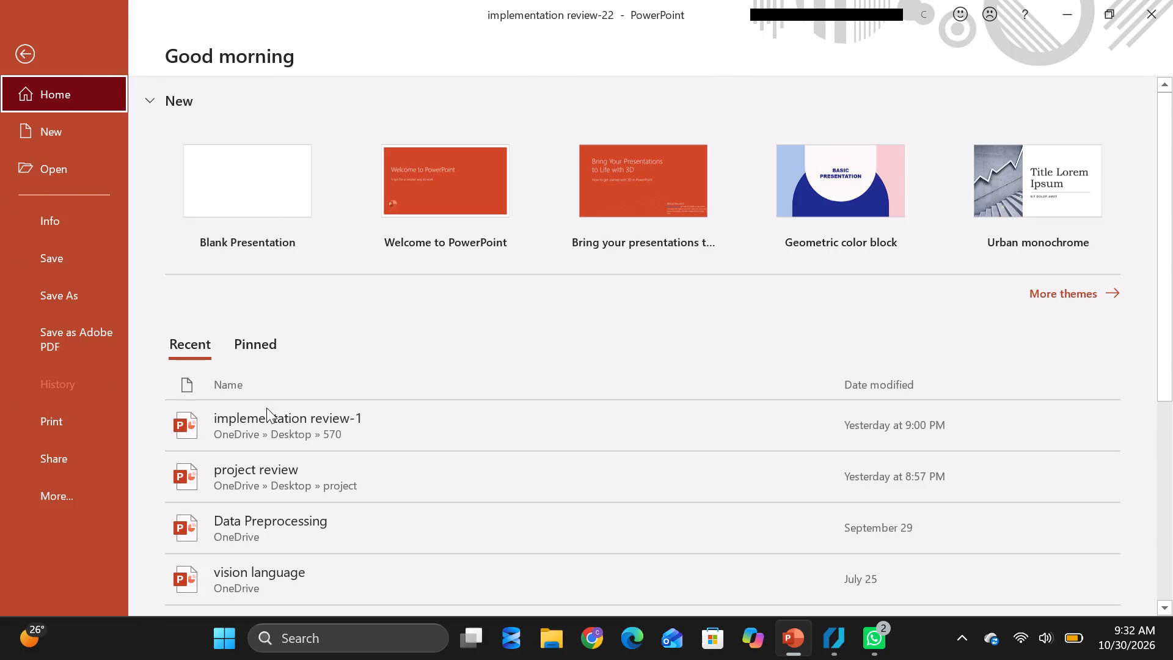
click(30, 56)
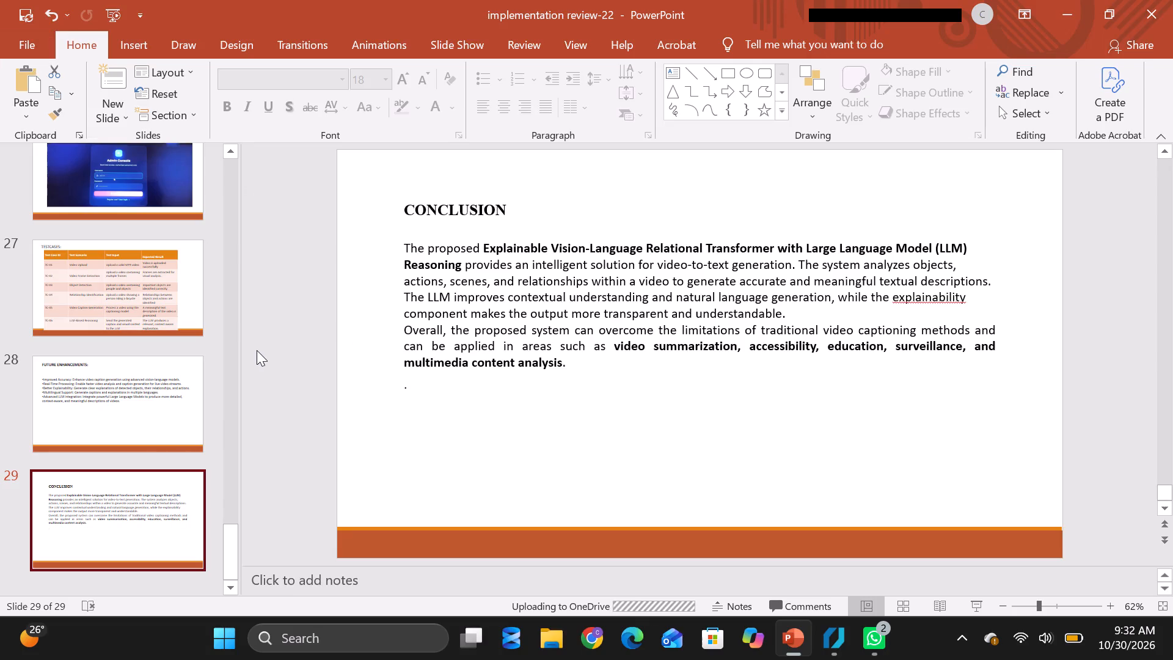
Look back through the slides from the test cases near the end to the Proposed System slide.
click(159, 306)
key(Up)
key(Up)
key(Up)
key(Up)
key(Up)
key(Up)
key(Up)
key(Up)
key(Up)
key(Up)
key(Up)
key(Up)
key(Up)
key(Up)
key(Up)
key(Up)
key(Up)
key(Up)
key(Up)
key(Up)
key(Up)
key(Up)
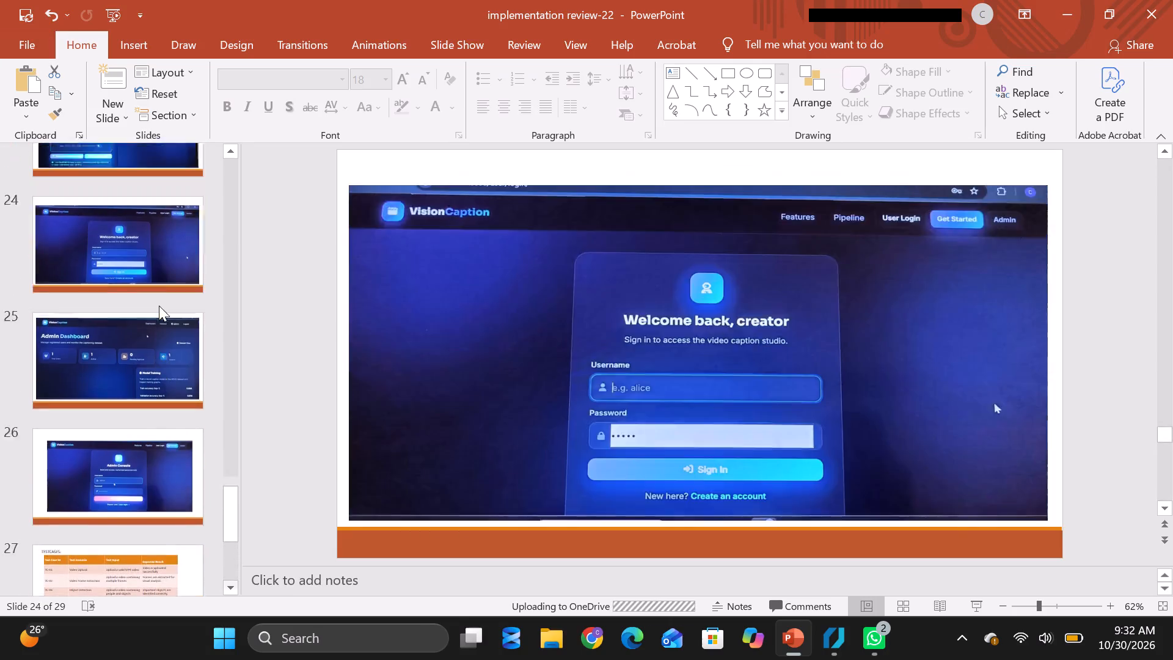
key(Up)
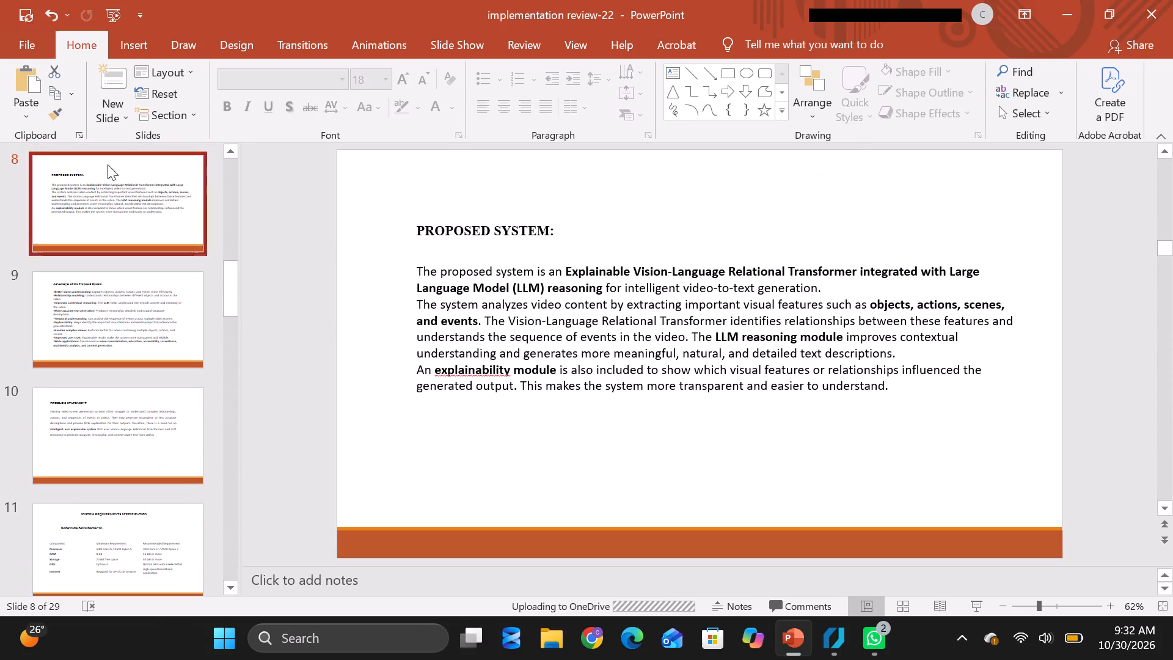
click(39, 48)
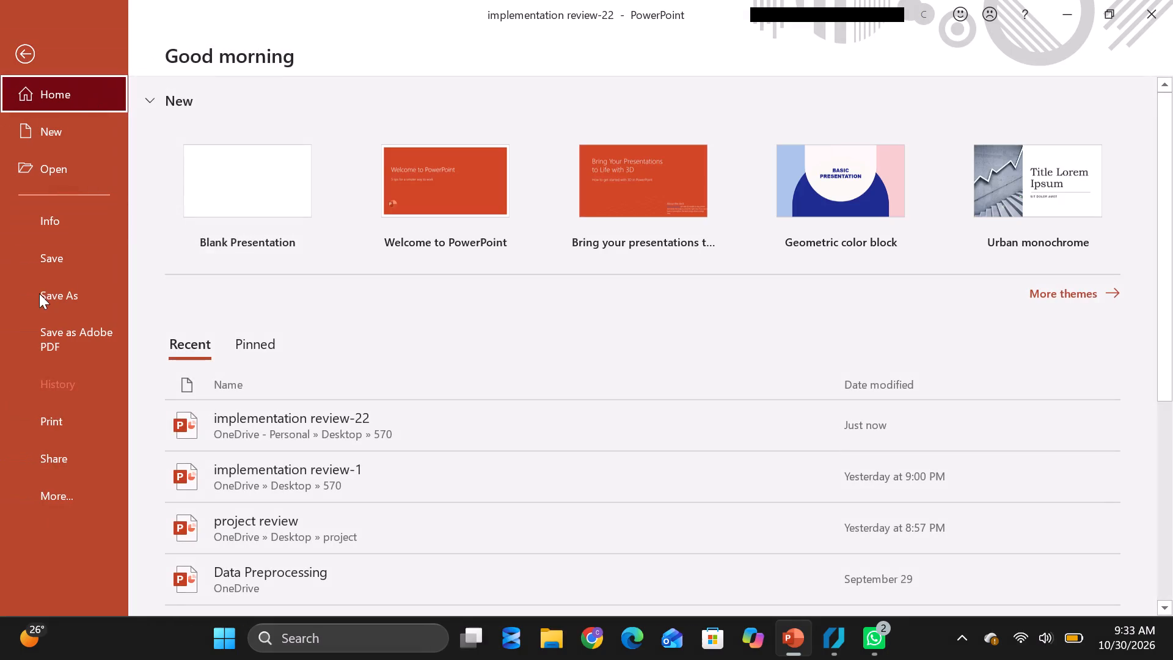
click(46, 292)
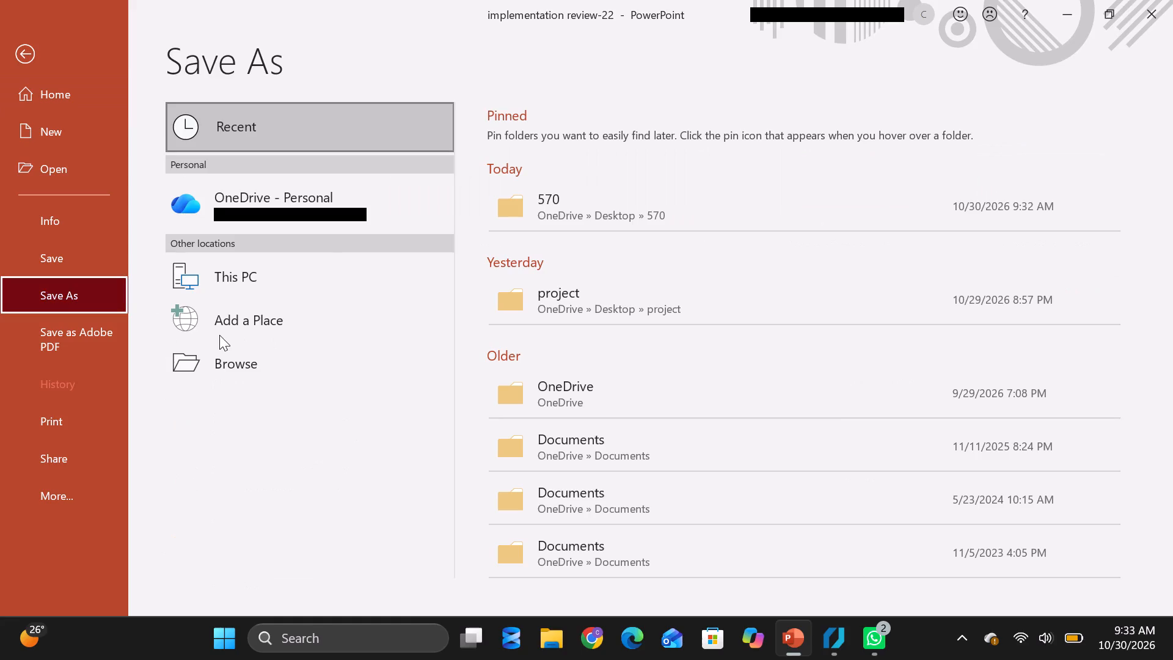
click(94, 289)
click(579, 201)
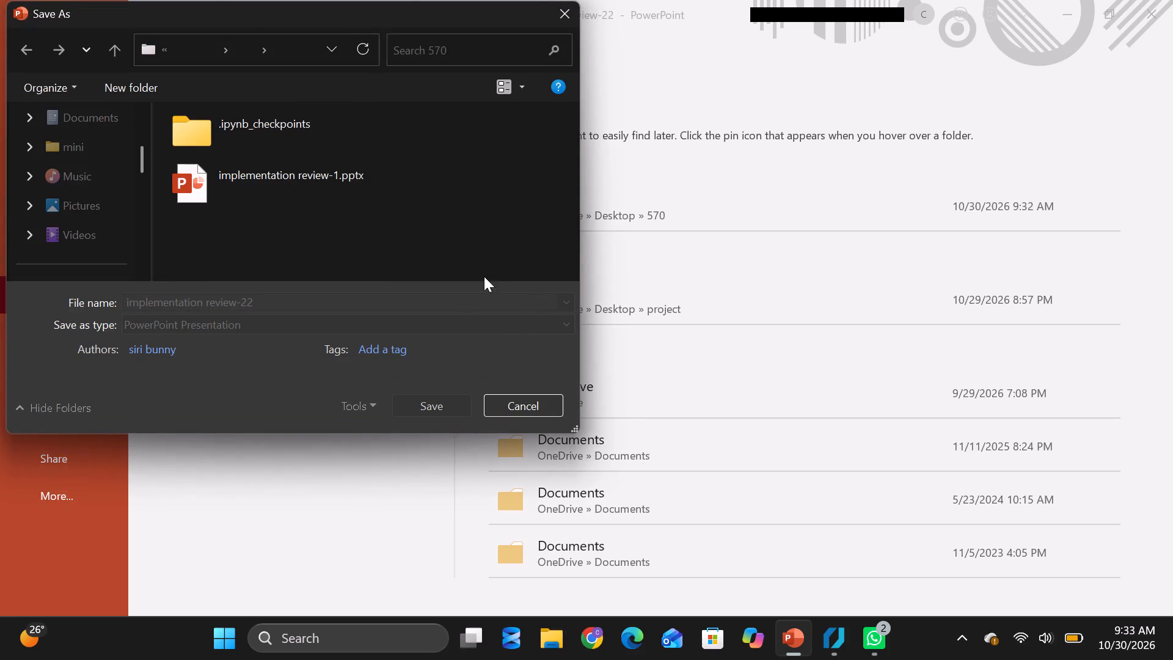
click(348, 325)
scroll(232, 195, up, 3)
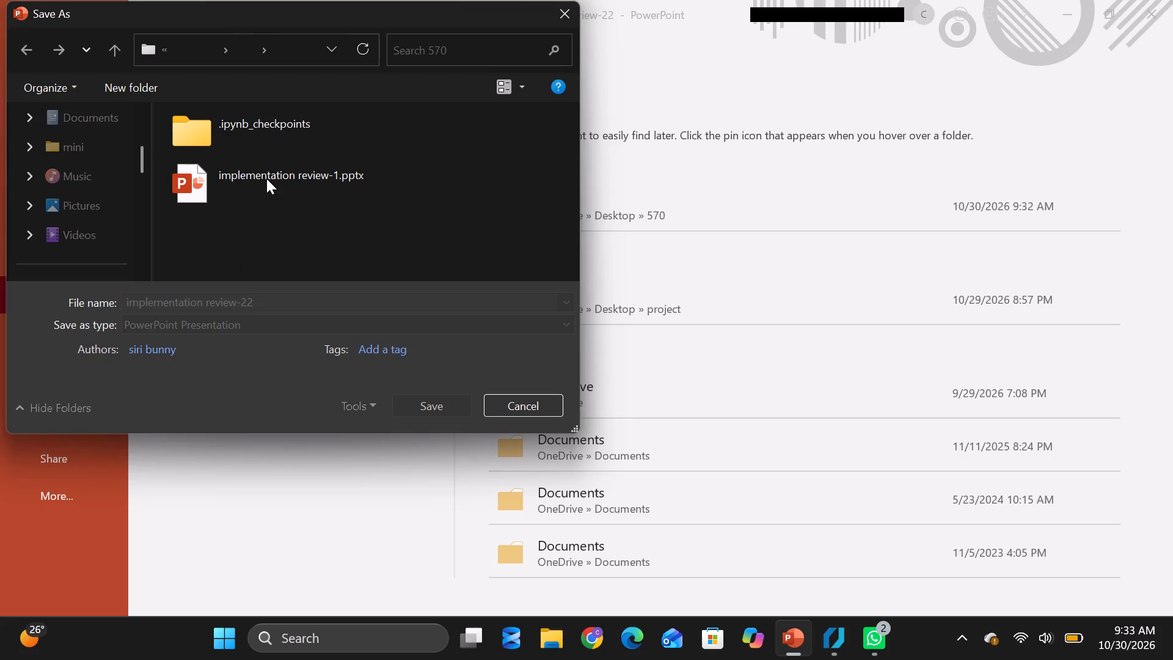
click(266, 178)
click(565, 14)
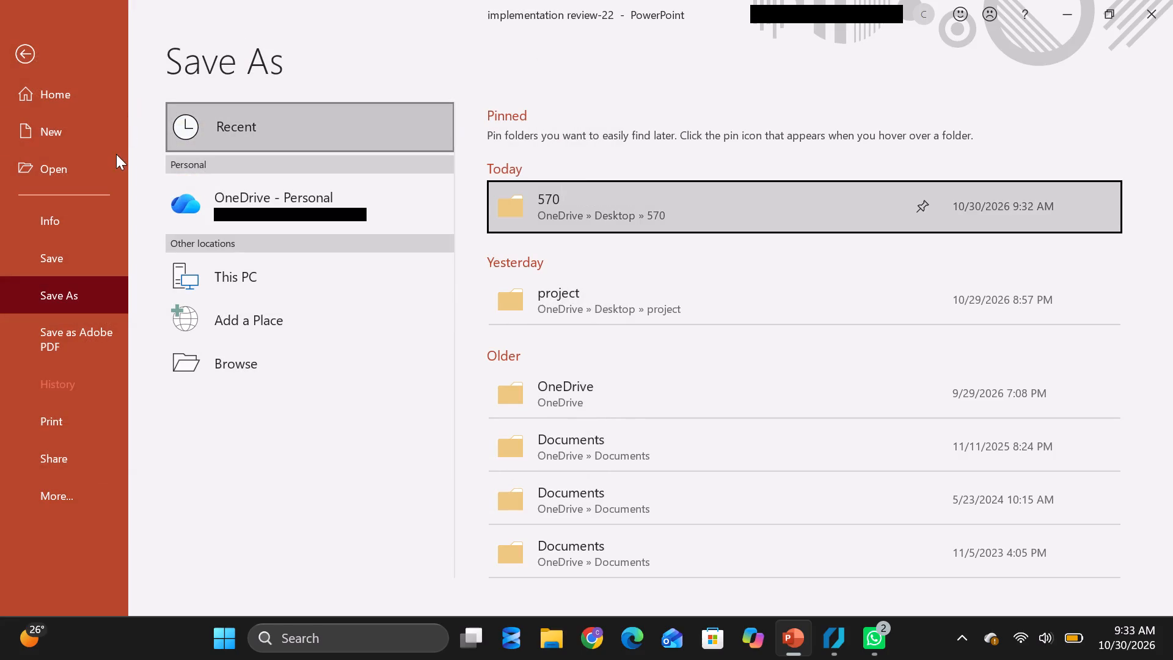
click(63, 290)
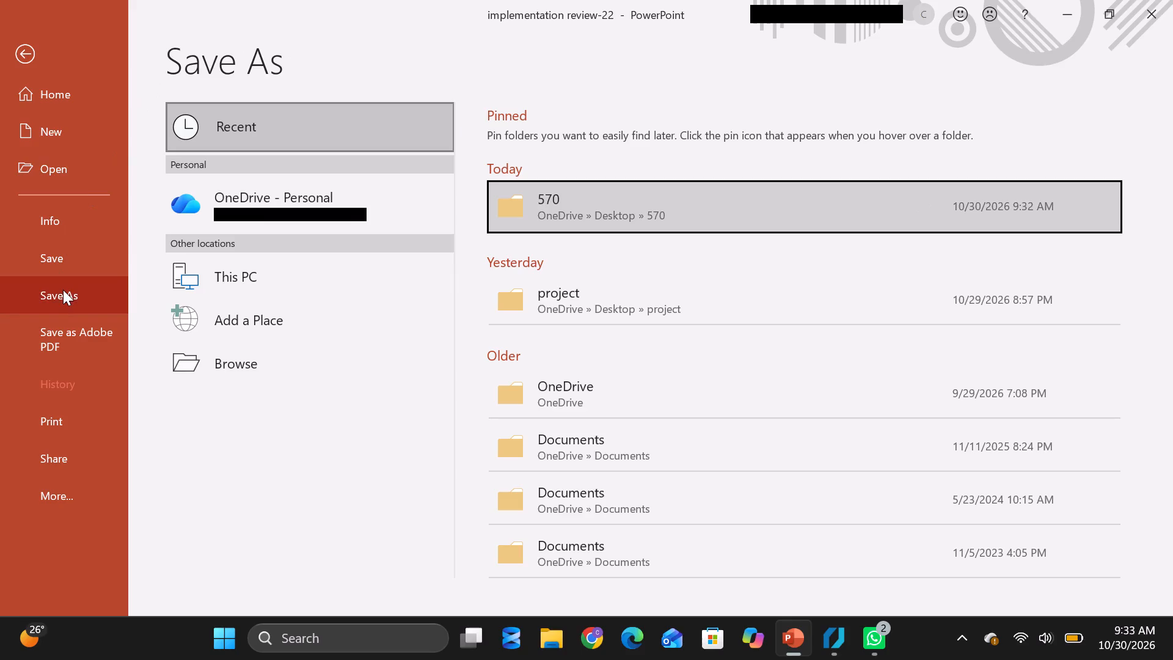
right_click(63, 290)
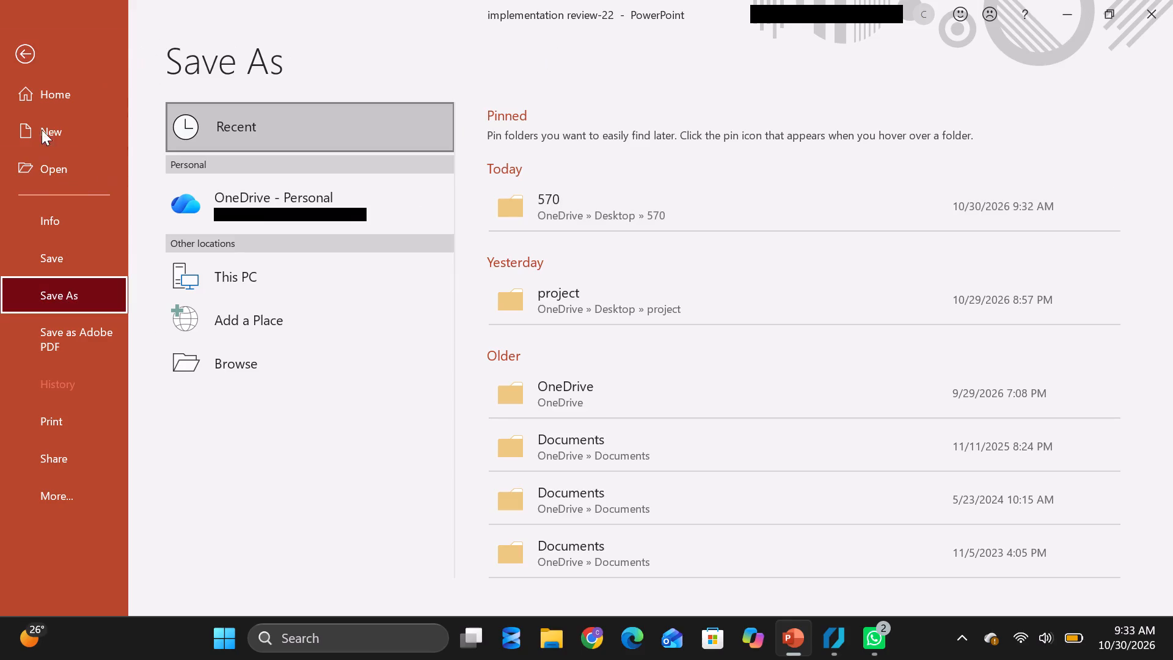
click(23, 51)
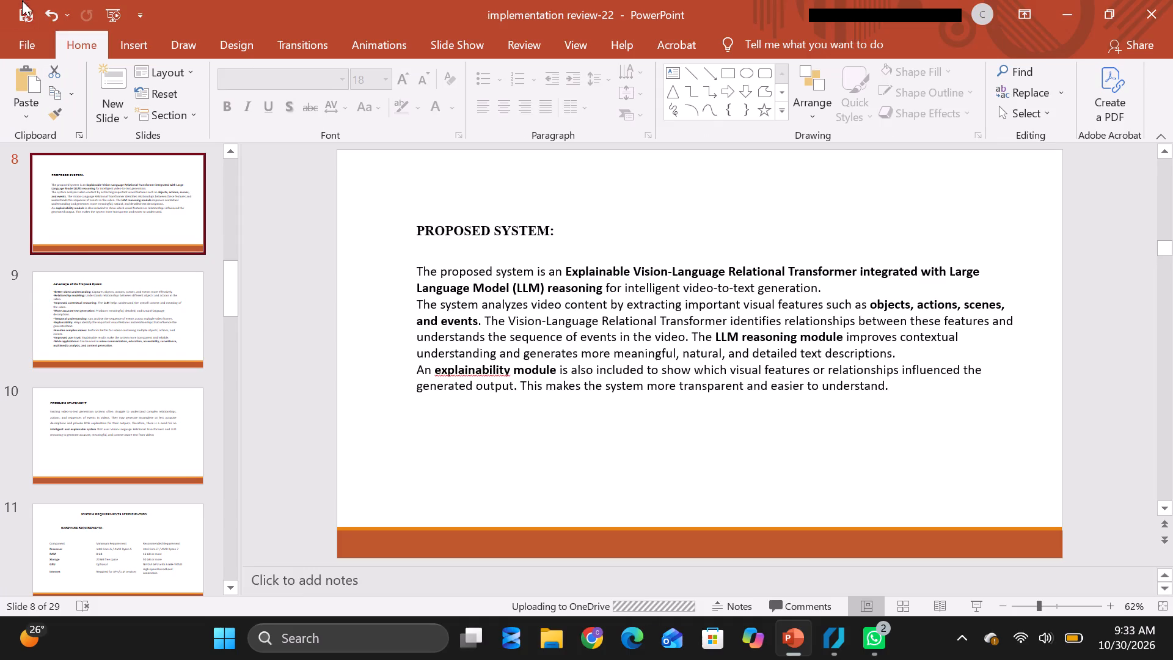
Start saving another copy of the presentation to OneDrive - Personal and shorten its file name to "implementation".
click(30, 46)
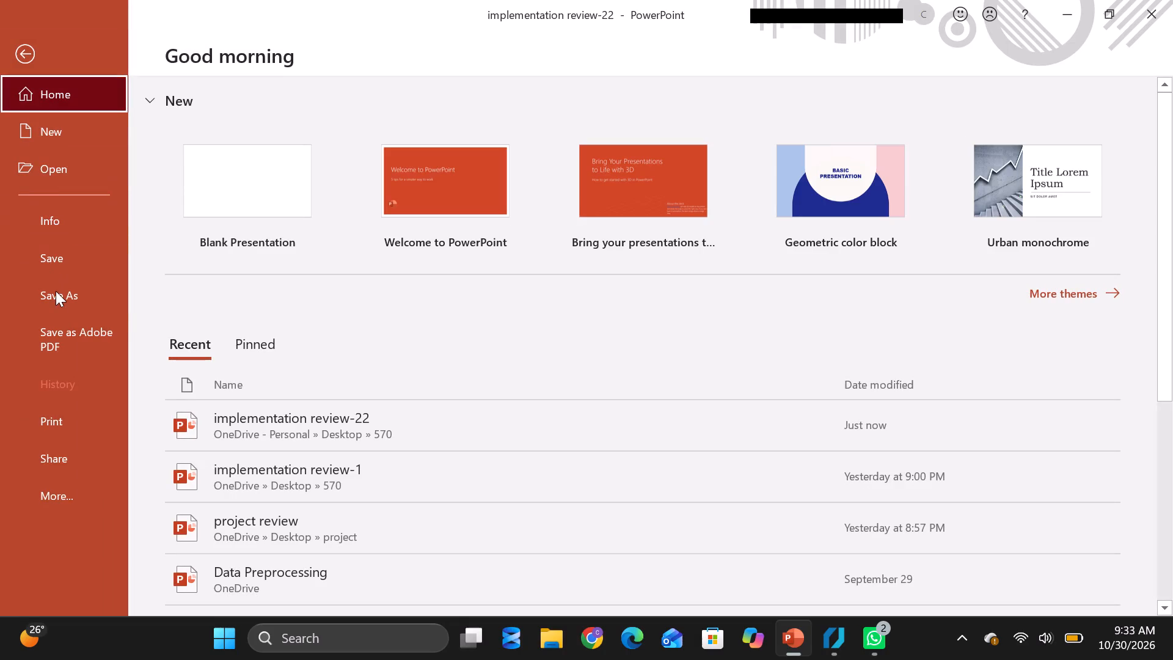
click(56, 291)
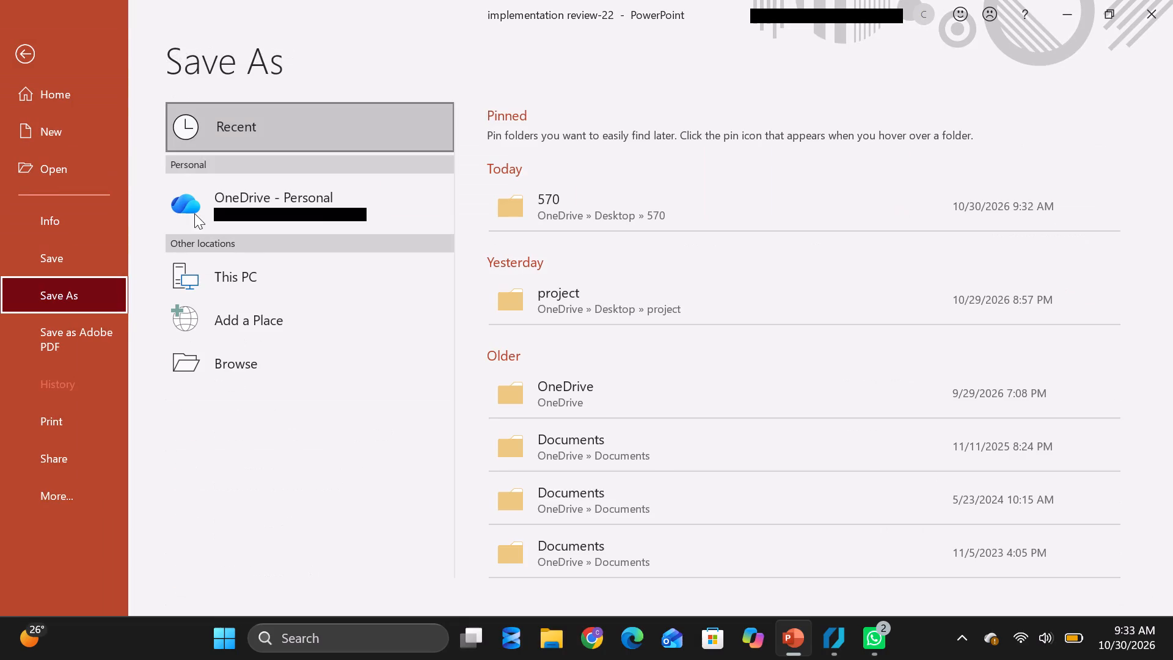
click(315, 202)
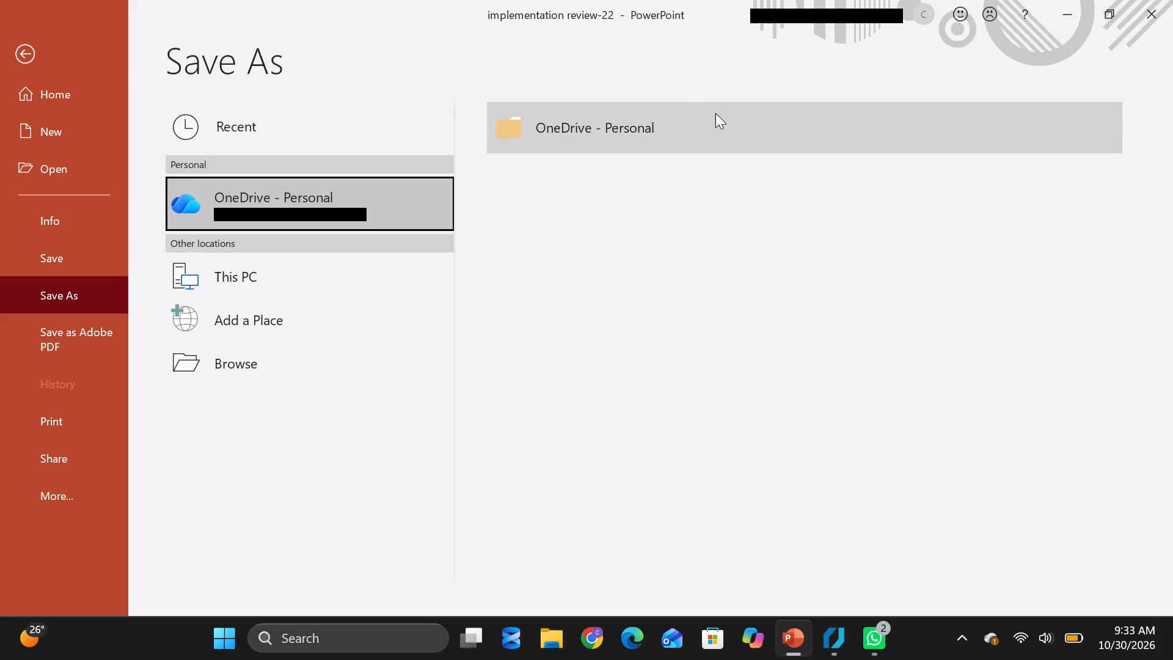
click(715, 113)
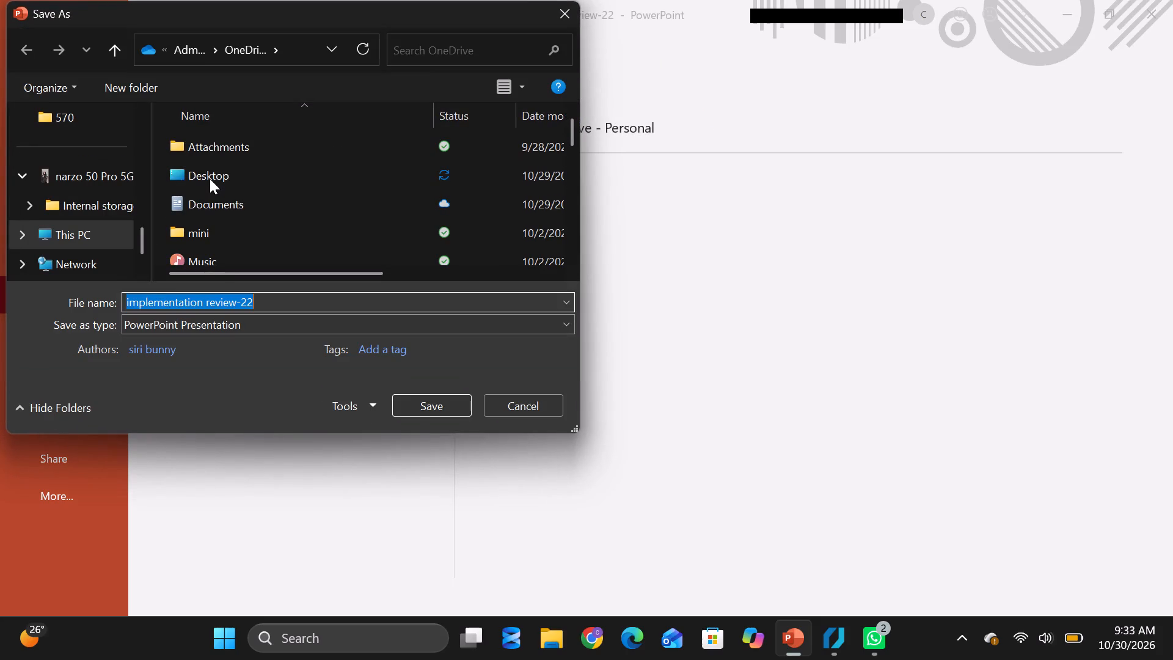
click(210, 178)
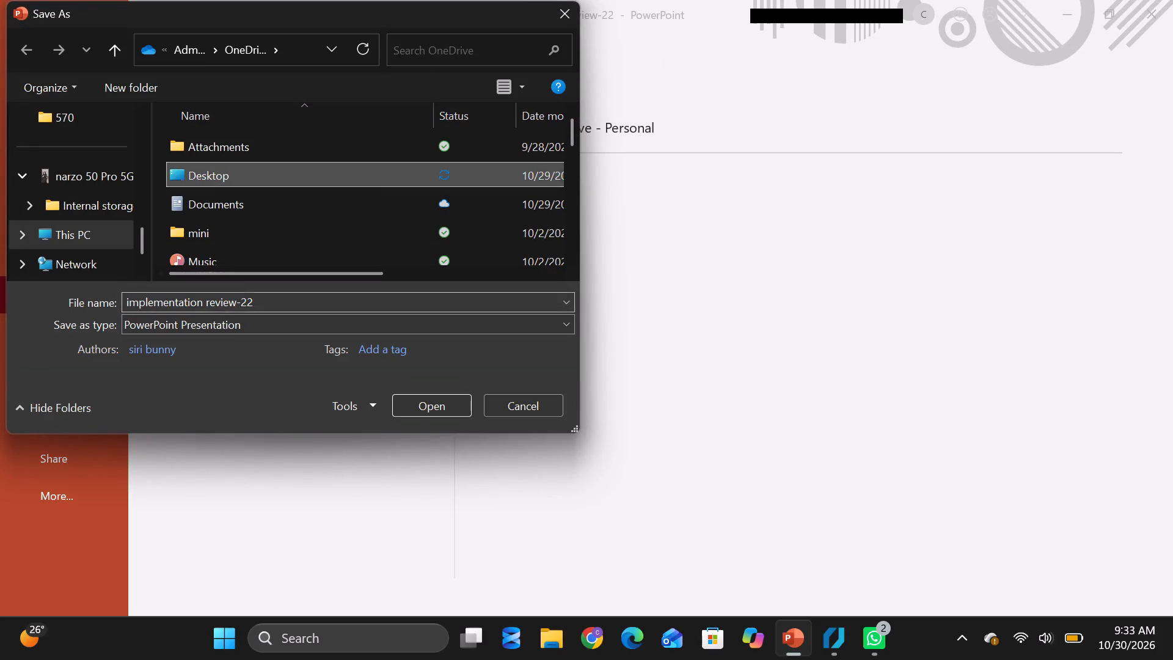
click(258, 298)
click(258, 298)
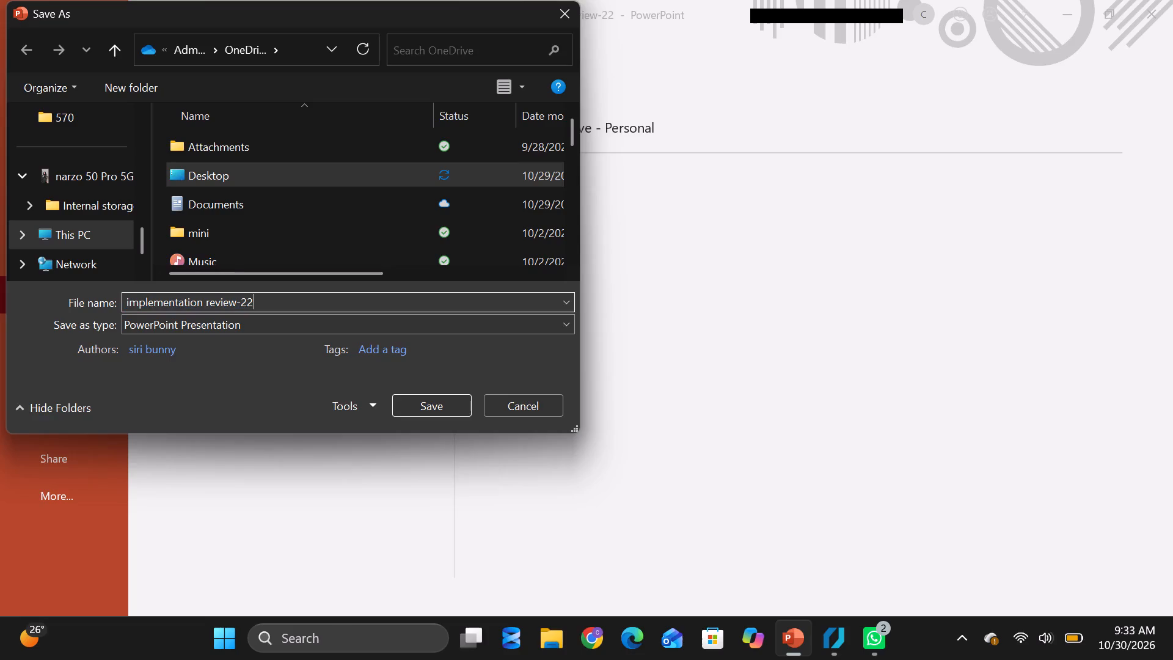
key(BackSpace)
key(BackSpace)
key(BackSpace)
key(BackSpace)
key(BackSpace)
key(BackSpace)
key(BackSpace)
key(BackSpace)
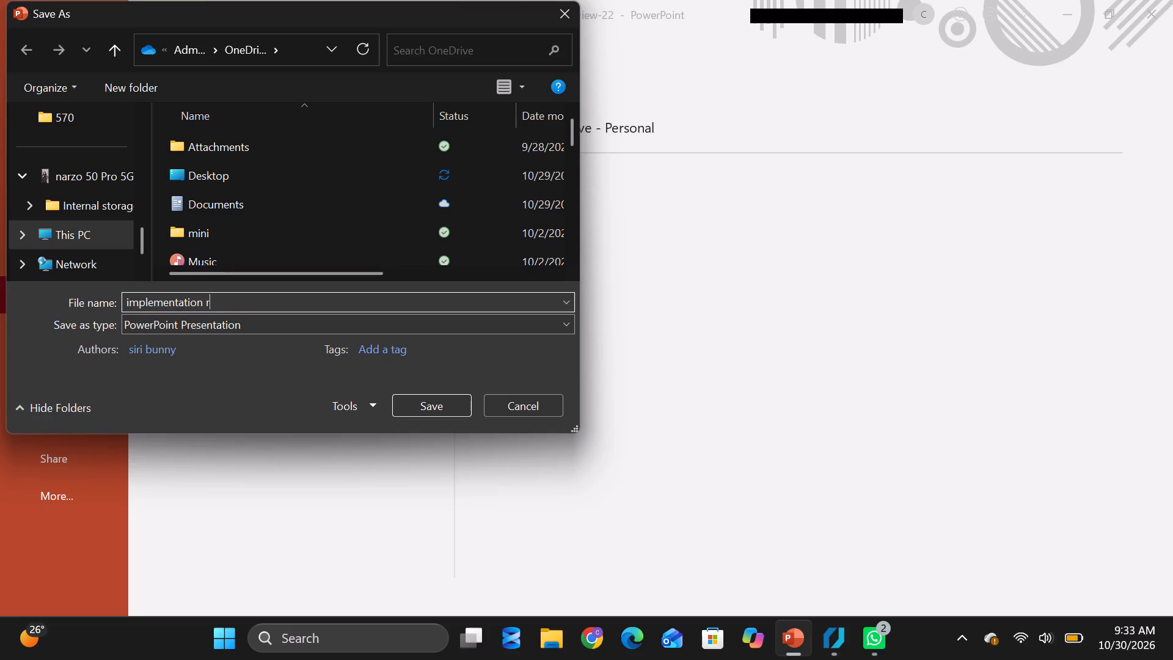
key(BackSpace)
Save the copy as a PowerPoint Presentation in the ankitha folder on the OneDrive Desktop.
click(277, 168)
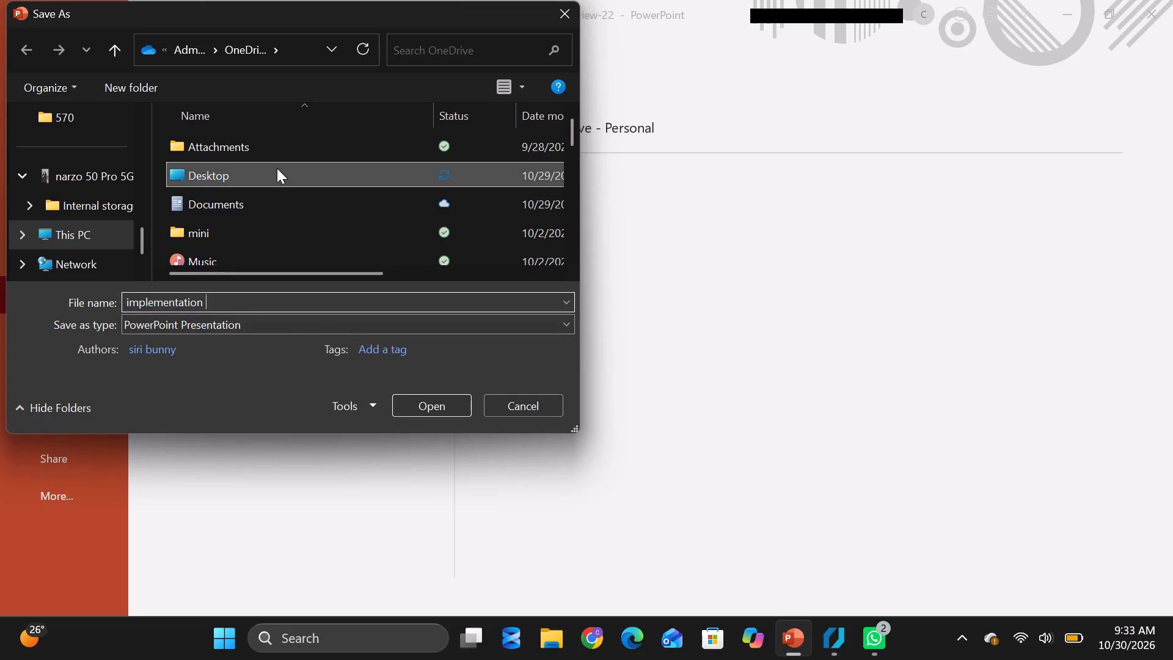
click(426, 411)
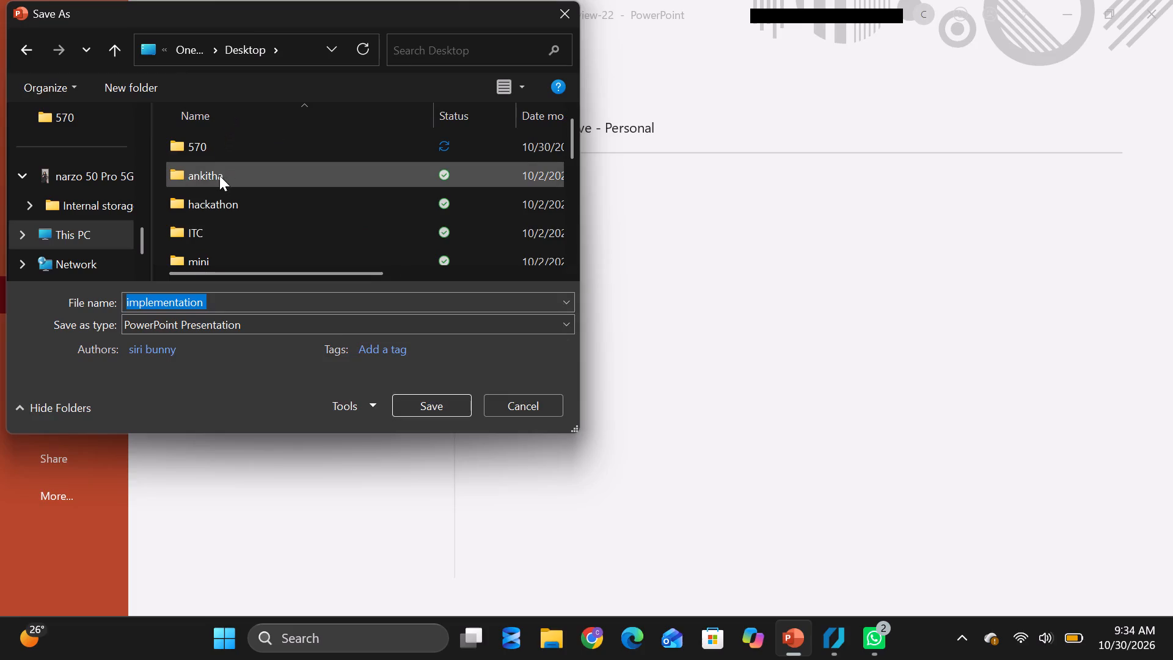
scroll(225, 237, down, 1)
scroll(225, 237, up, 6)
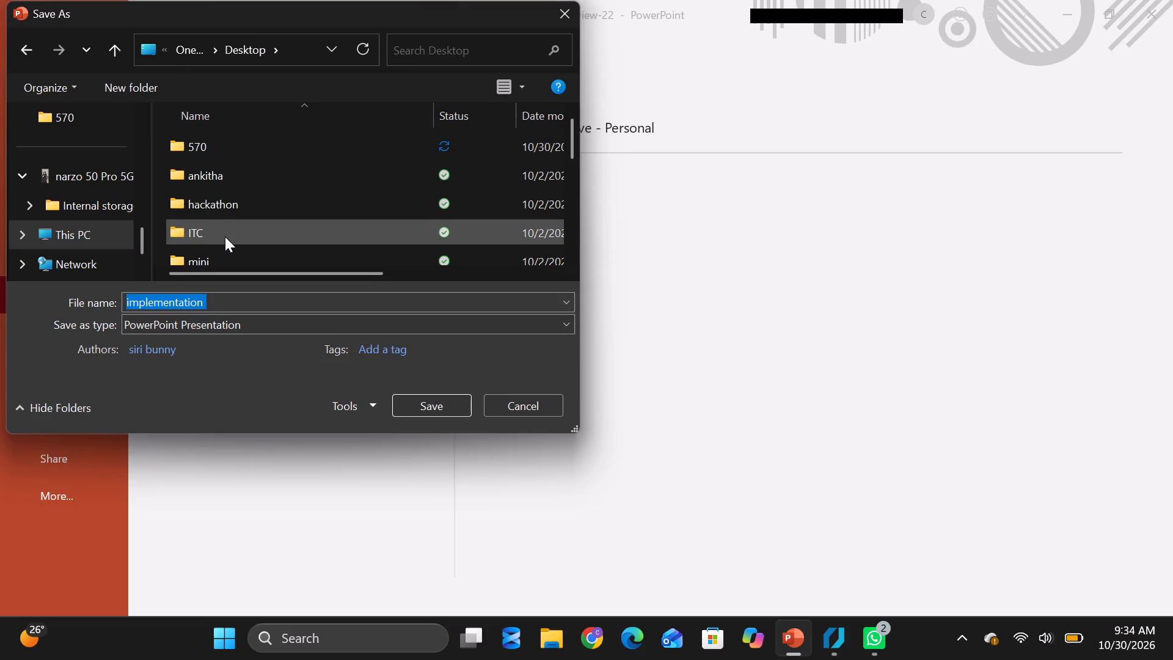
click(228, 186)
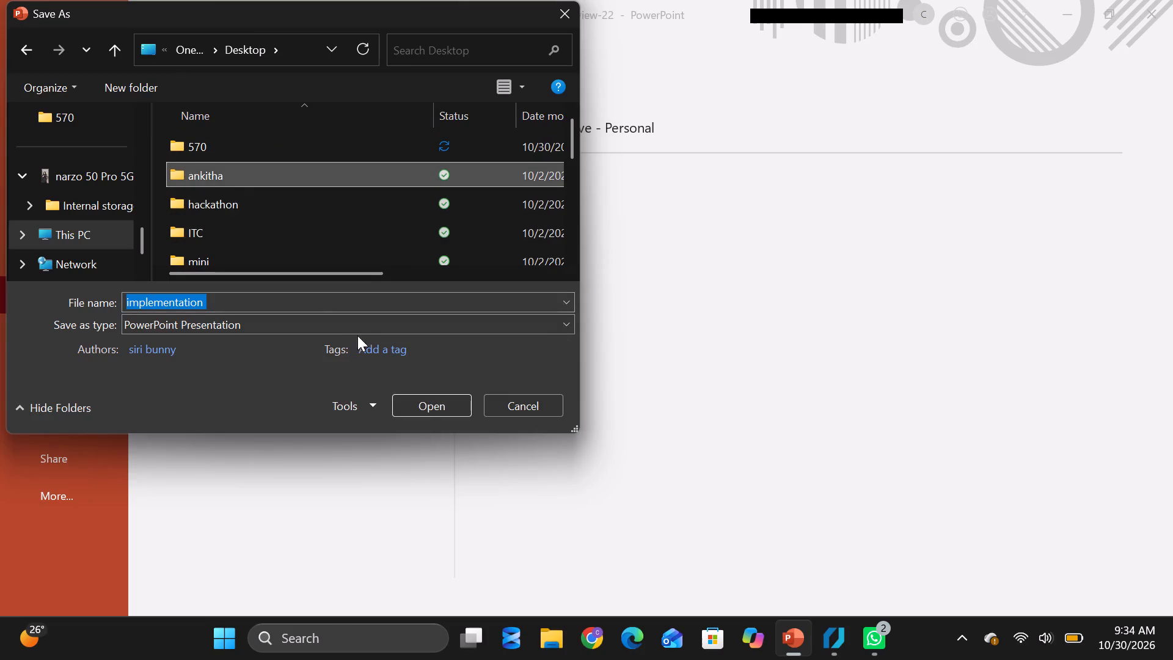
click(411, 397)
click(411, 397)
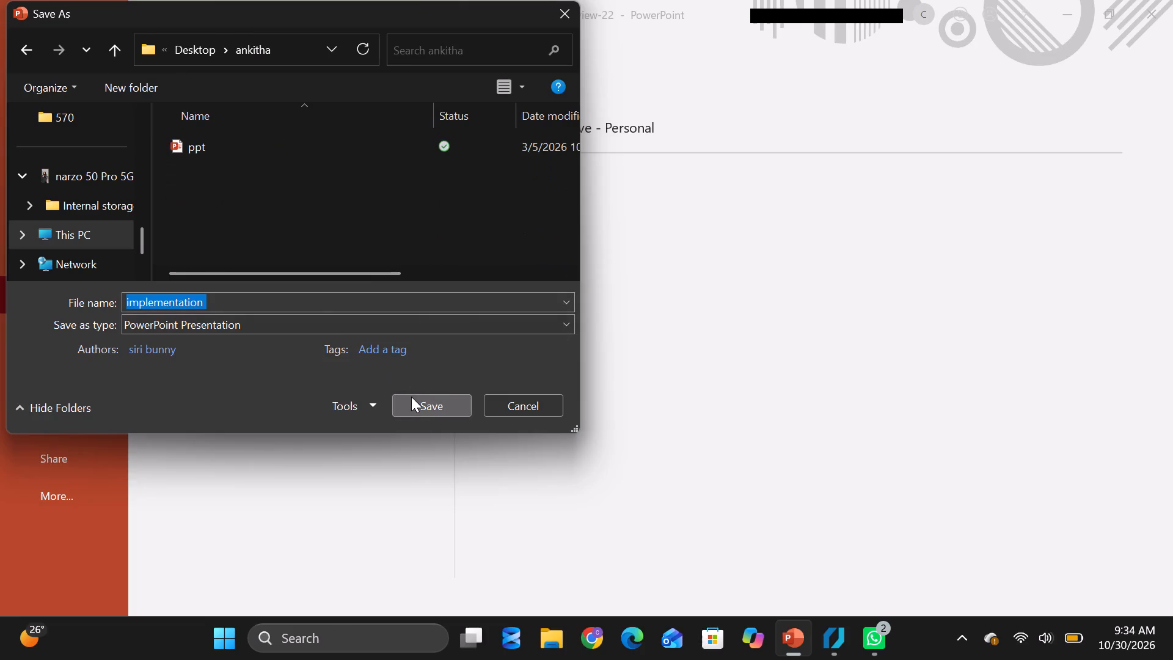
click(411, 397)
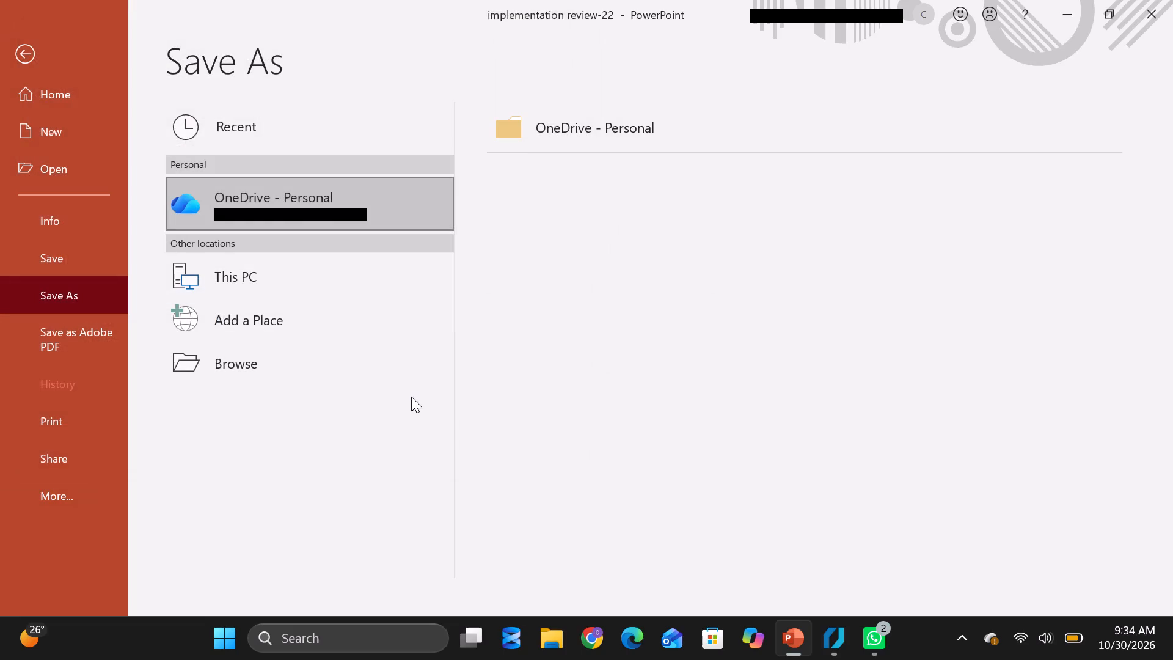
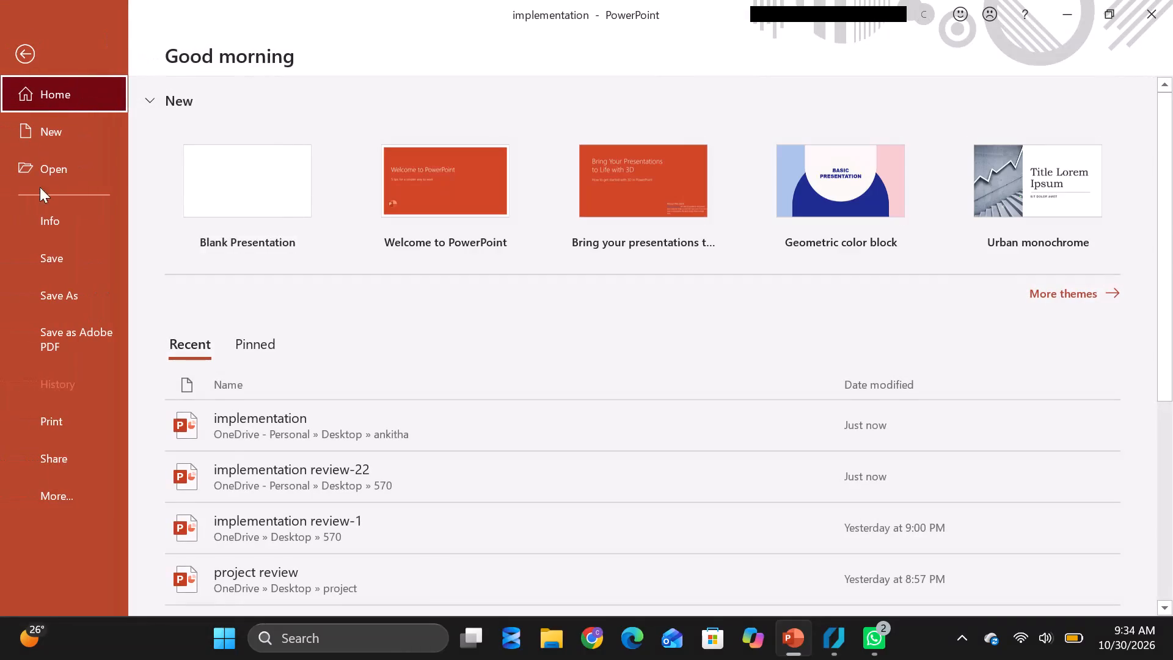
Save the "implementation" presentation again and minimize its window to the desktop.
click(37, 254)
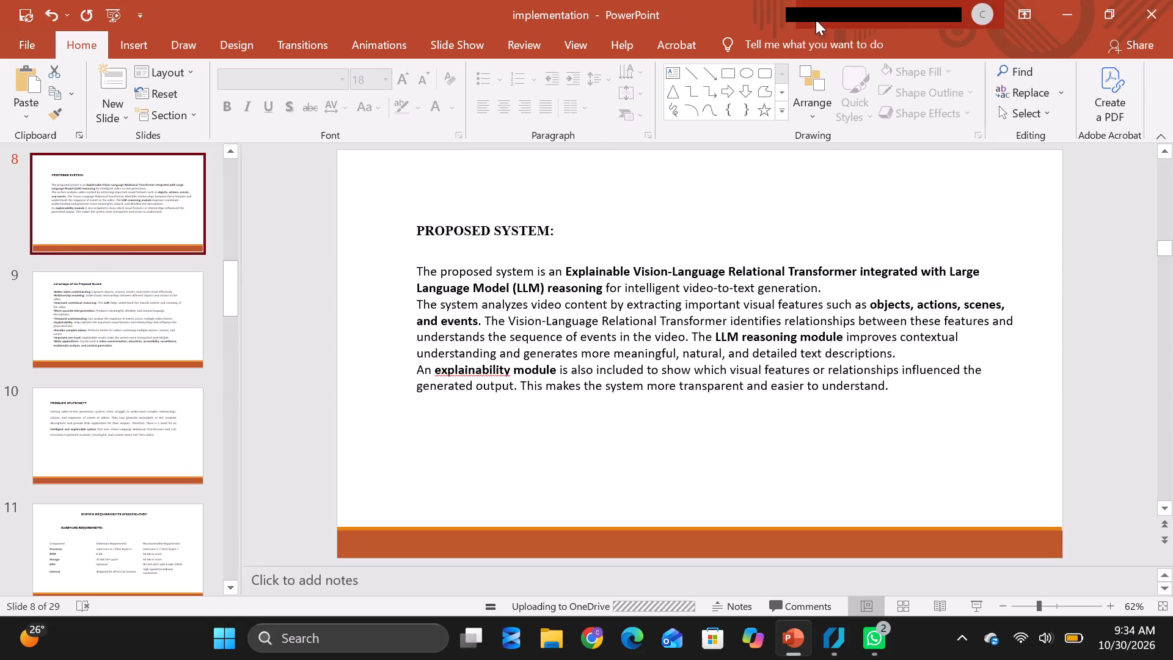
click(1052, 4)
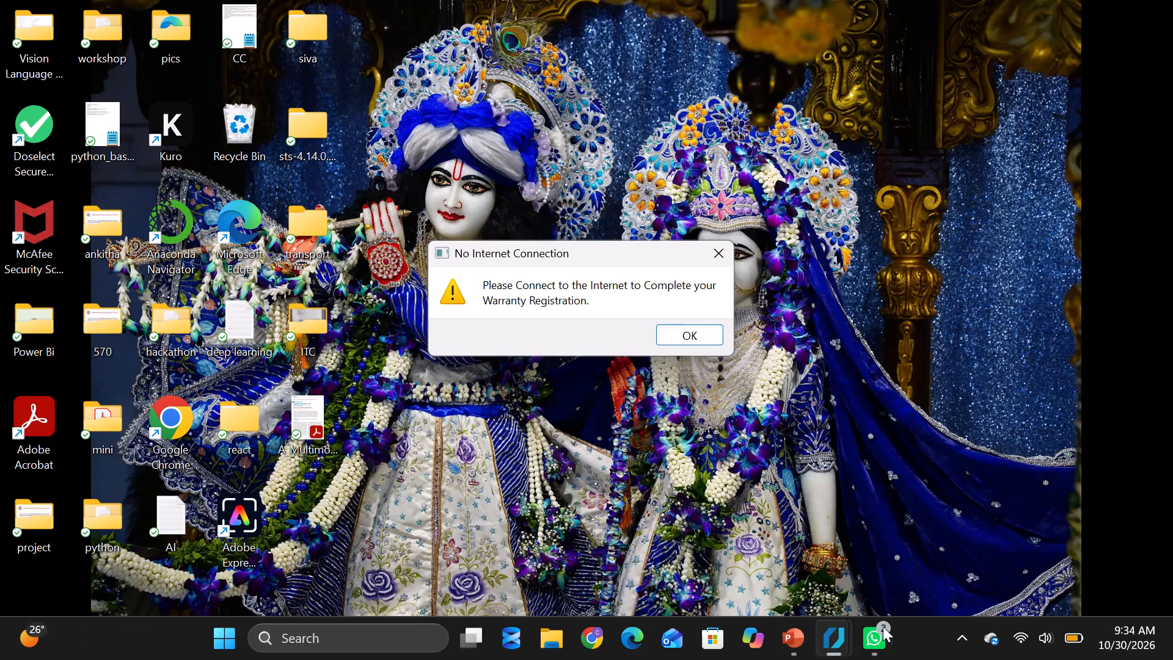
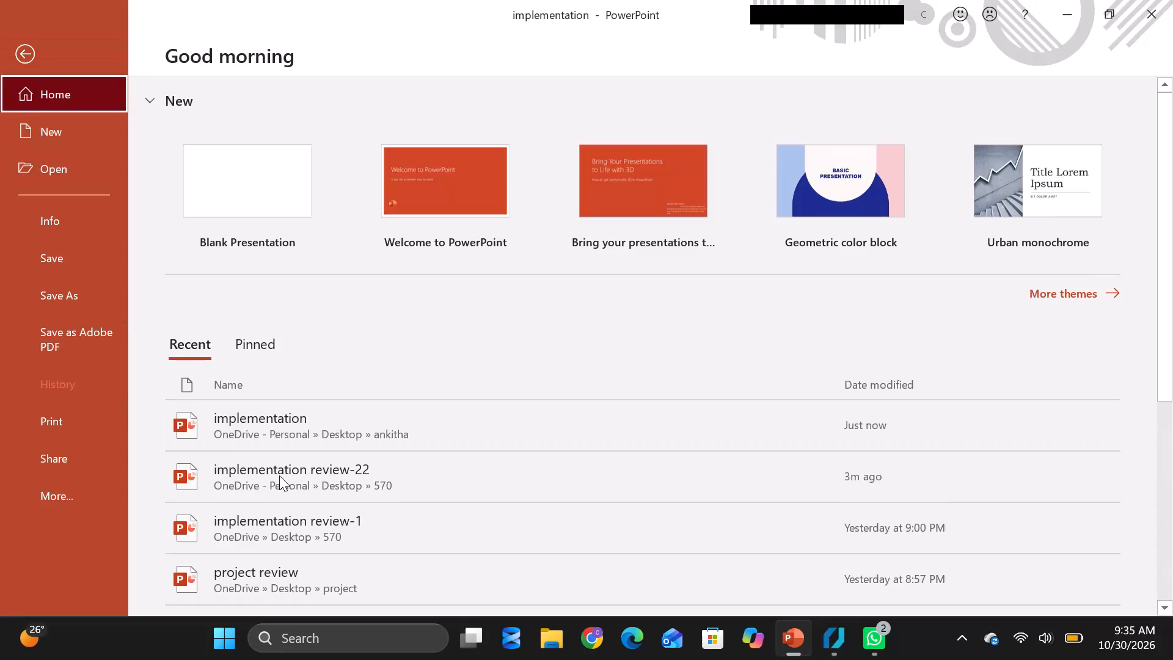
Open the recent presentation "implementation review-1" from the OneDrive Desktop folder 570.
click(271, 526)
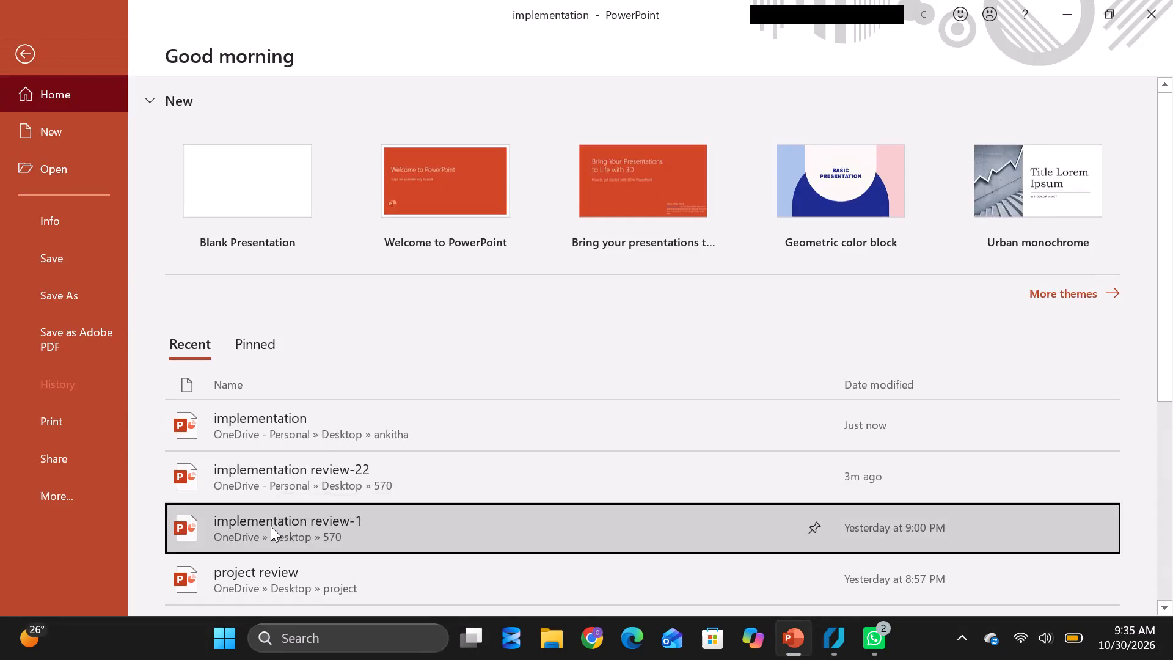
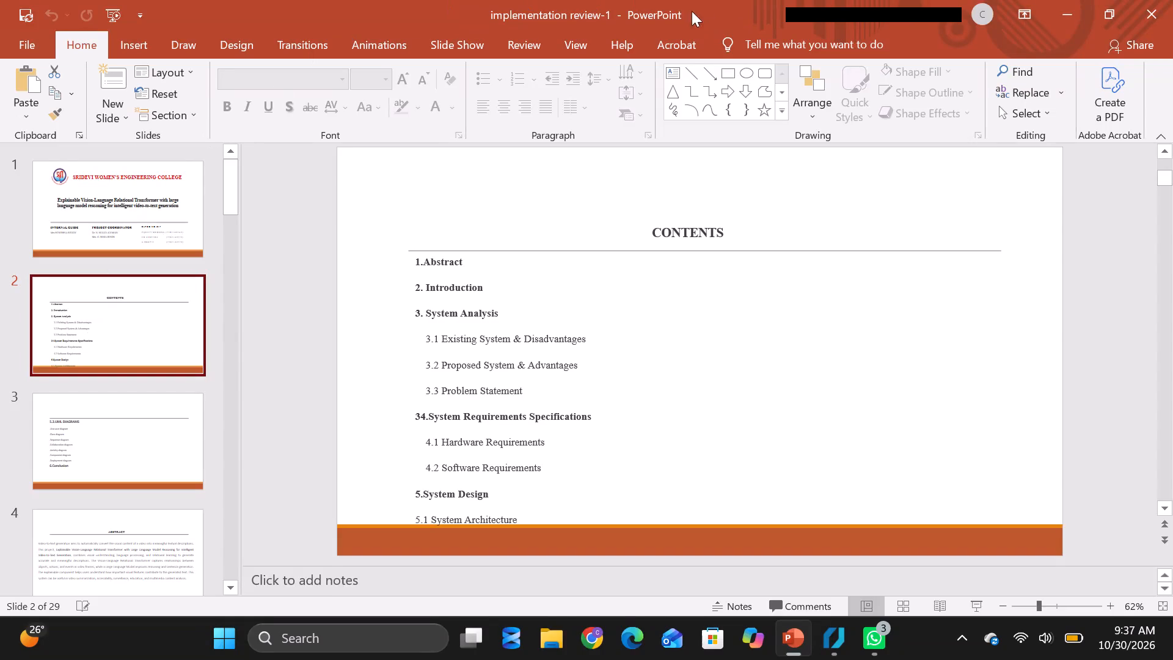
Open the recent presentation "implementation" from the OneDrive Personal Desktop folder ankitha.
click(10, 32)
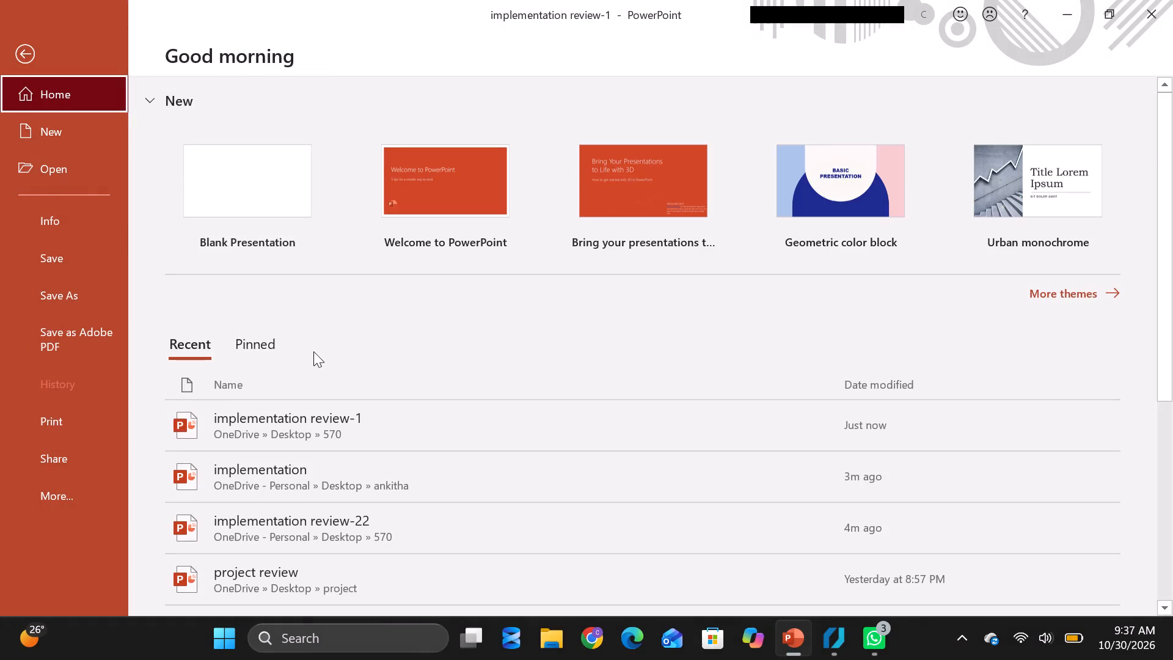
click(323, 486)
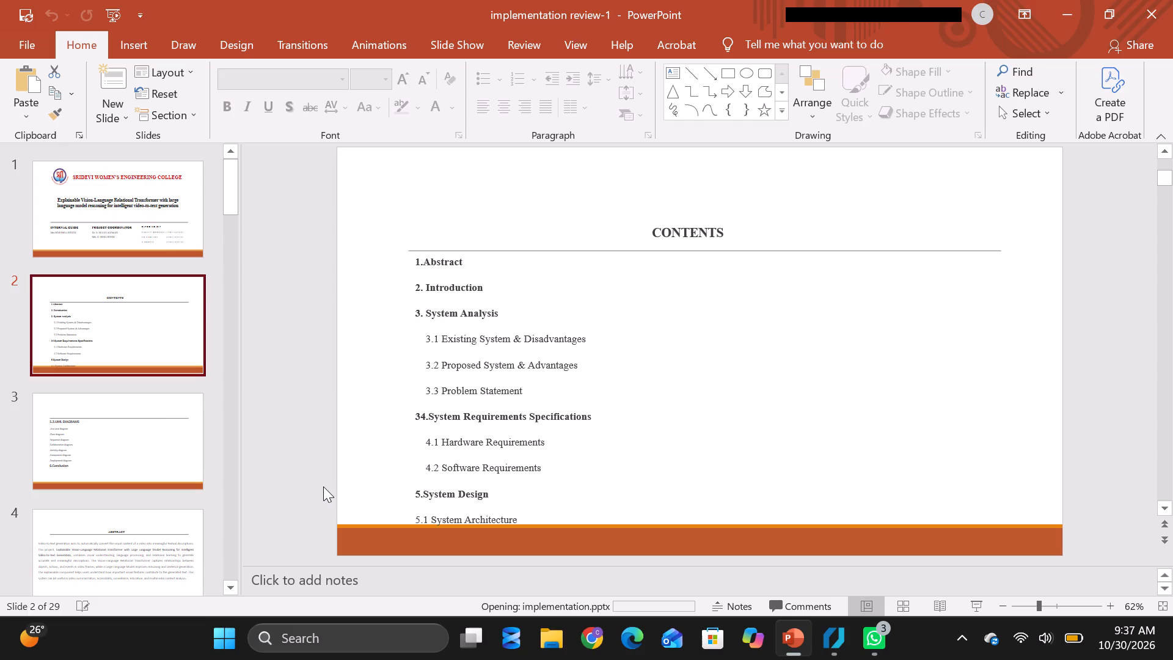
Look through the slides from the contents page to the UML diagrams to find where the system design section begins.
click(45, 414)
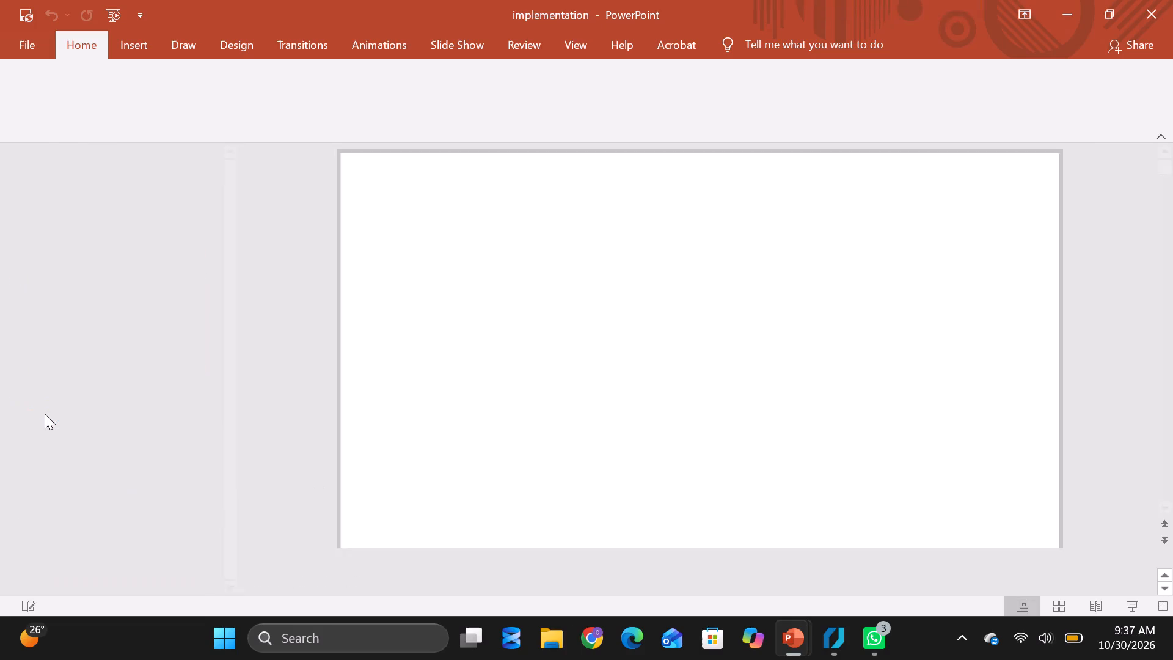
key(Up)
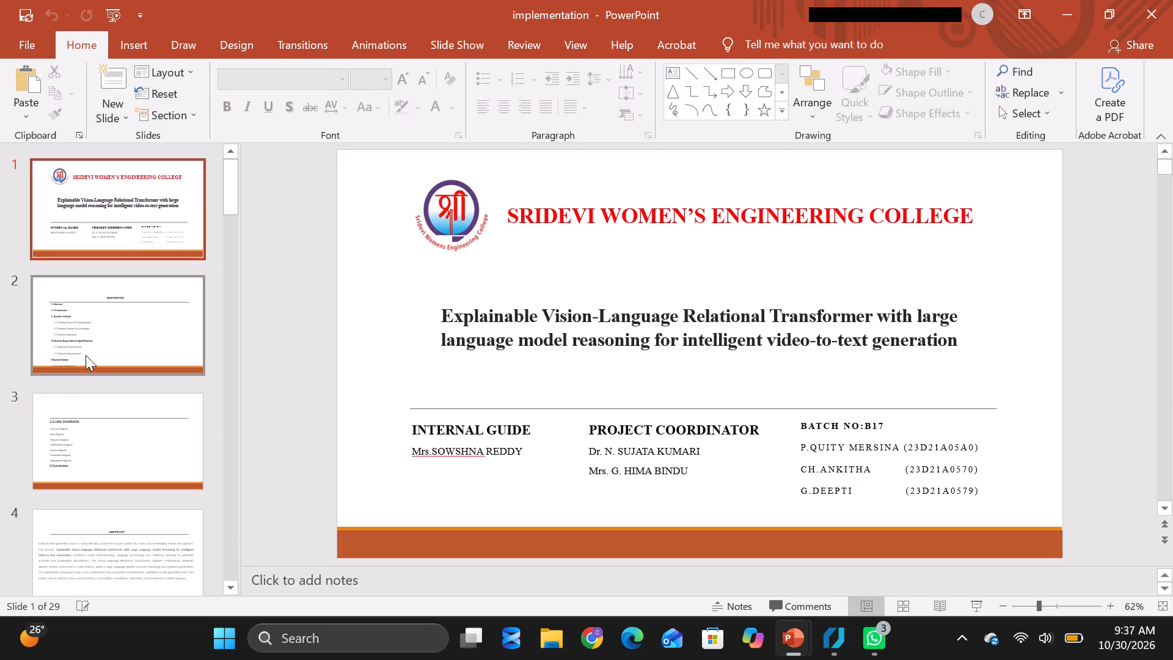
click(84, 357)
key(Down)
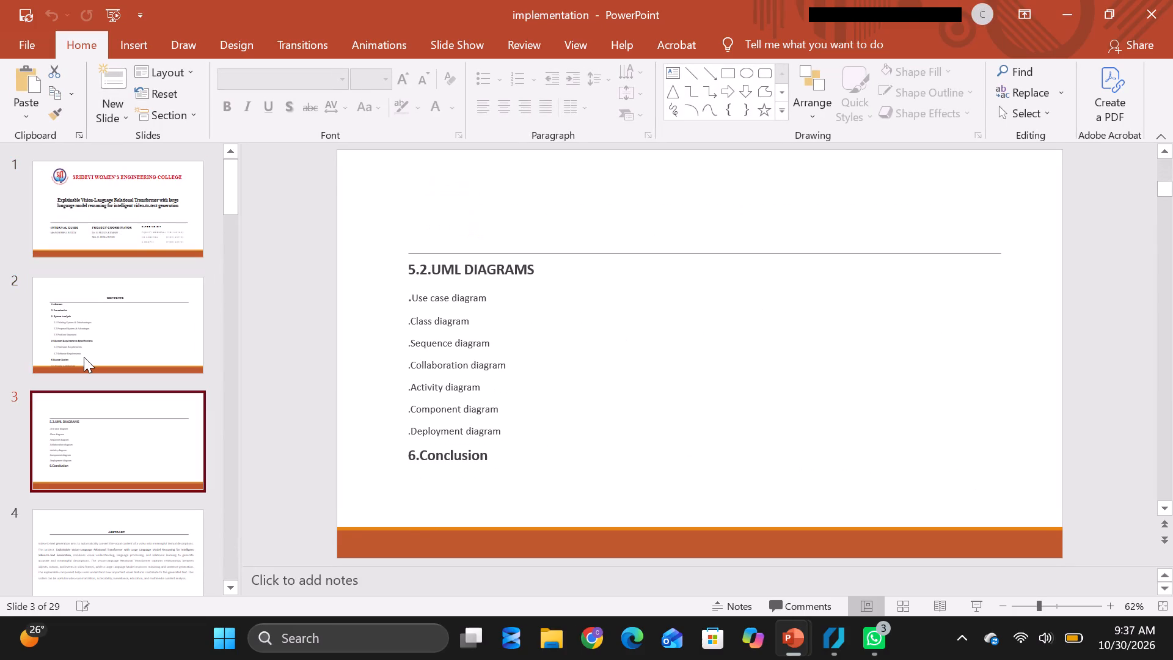
key(Down)
key(Down)
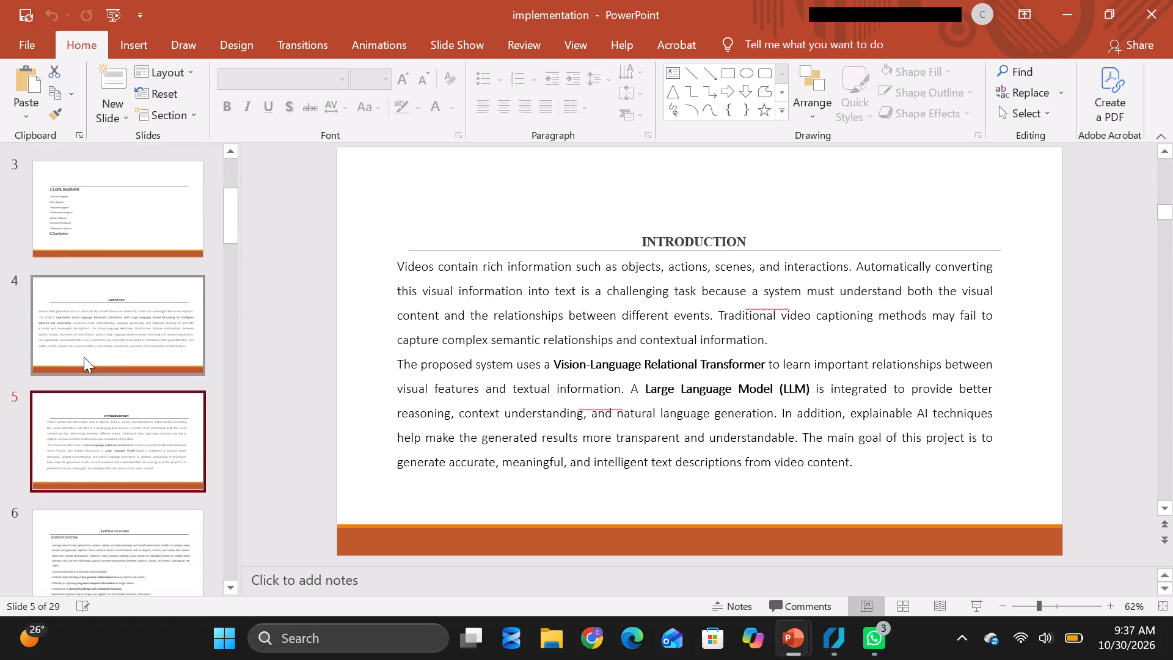
key(Down)
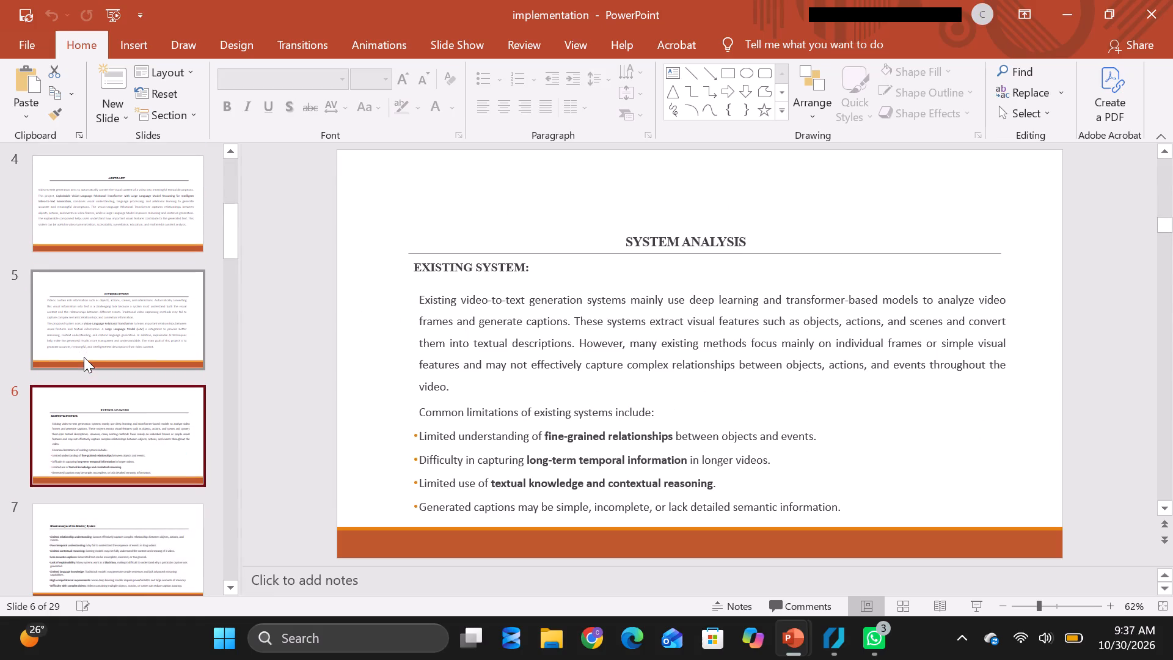
key(Down)
key(Down)
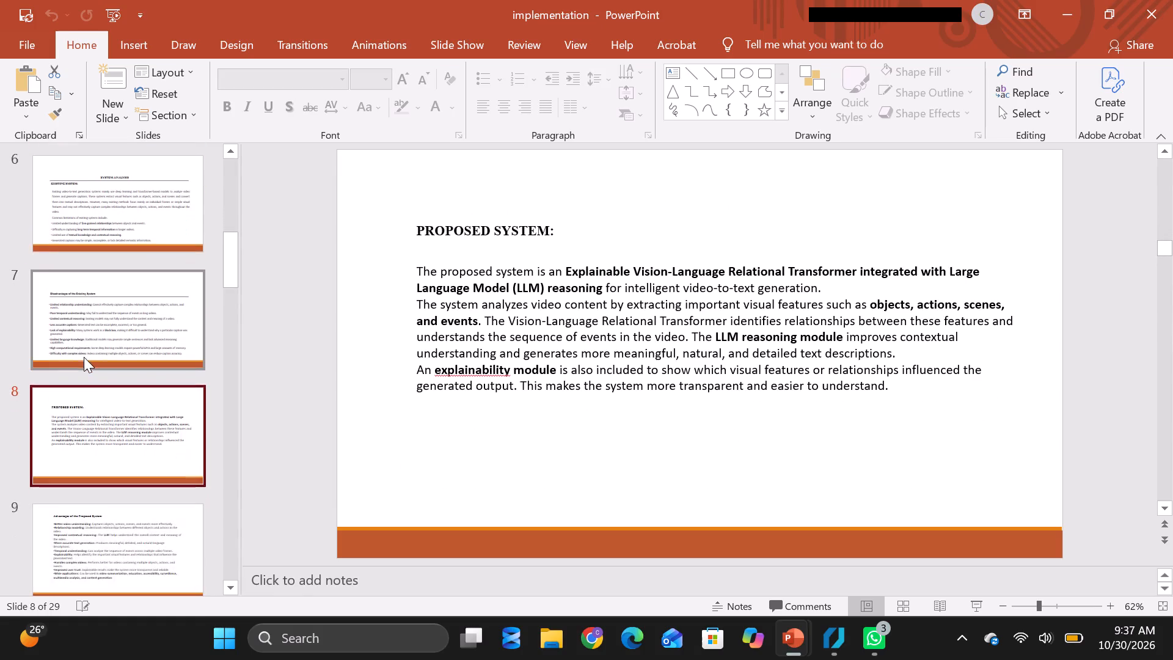
key(Down)
key(Down)
key(Down)
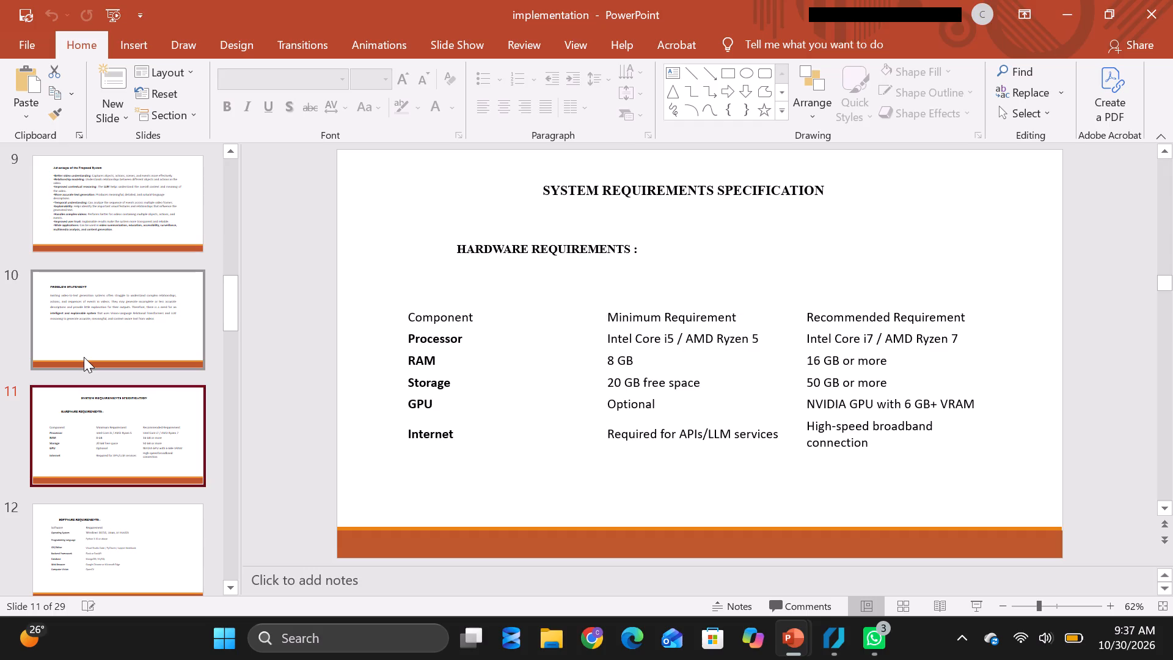
key(Up)
key(Up)
key(Up)
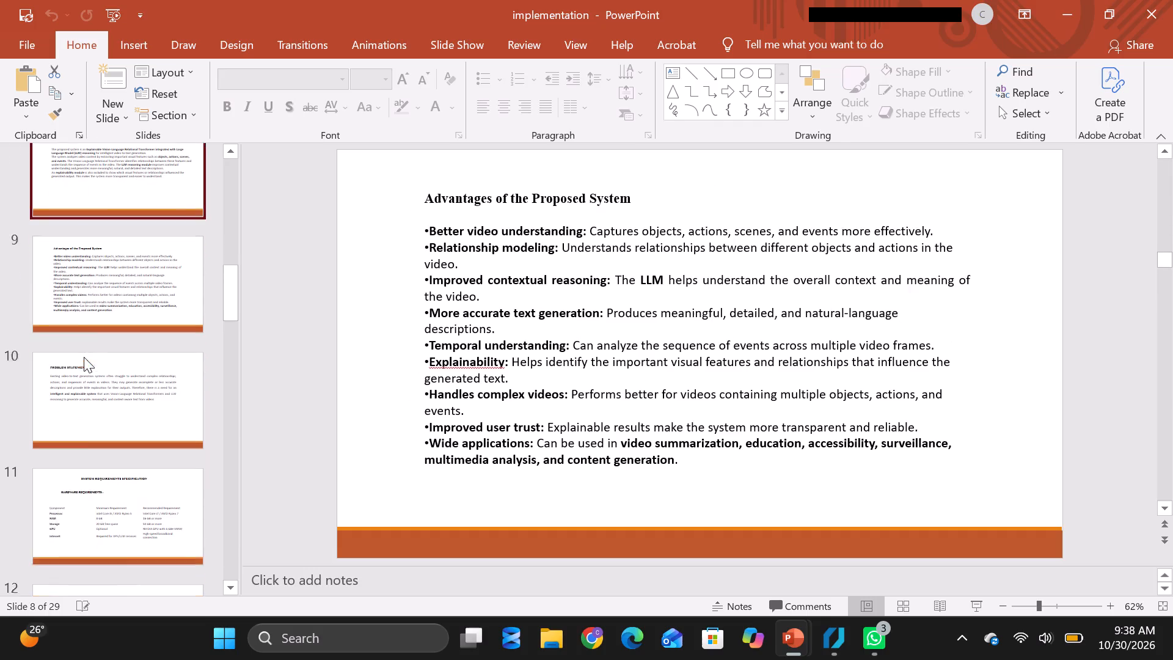
key(Up)
key(Up)
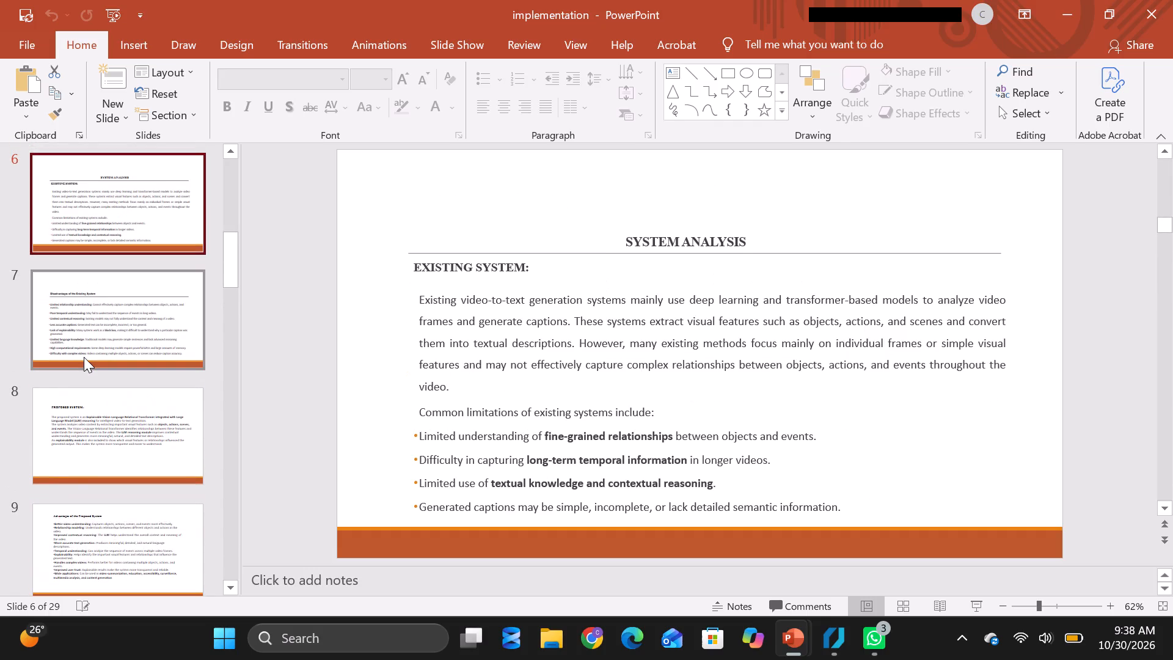
click(107, 321)
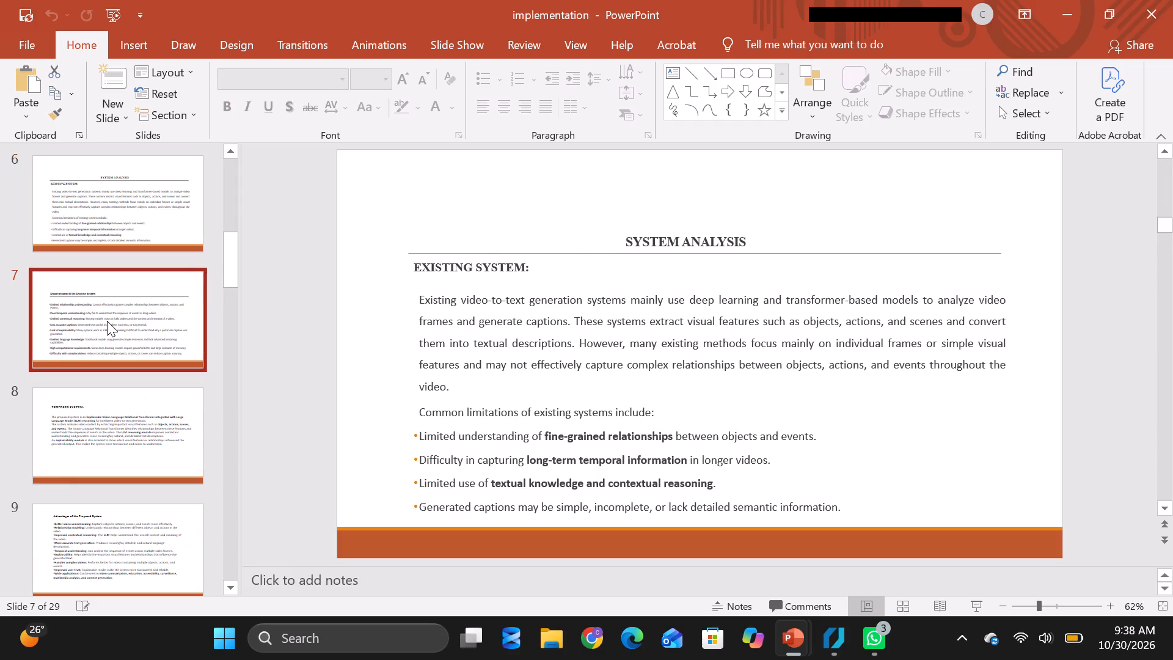
click(86, 415)
key(Down)
key(Down)
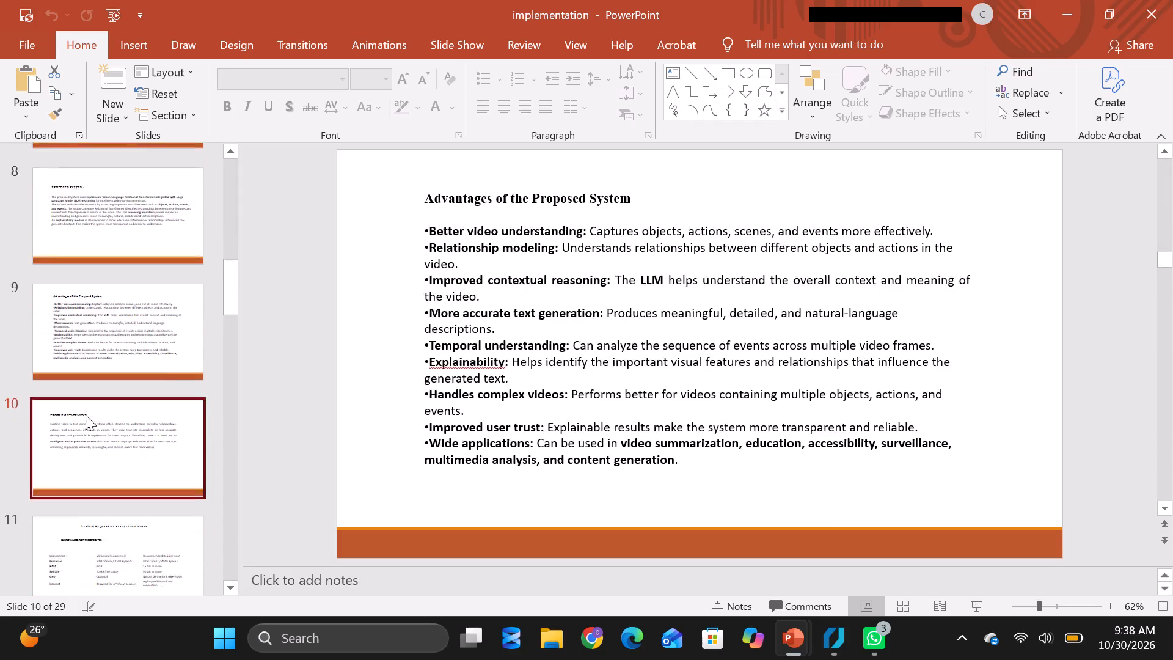
key(Down)
key(Down)
key(Down)
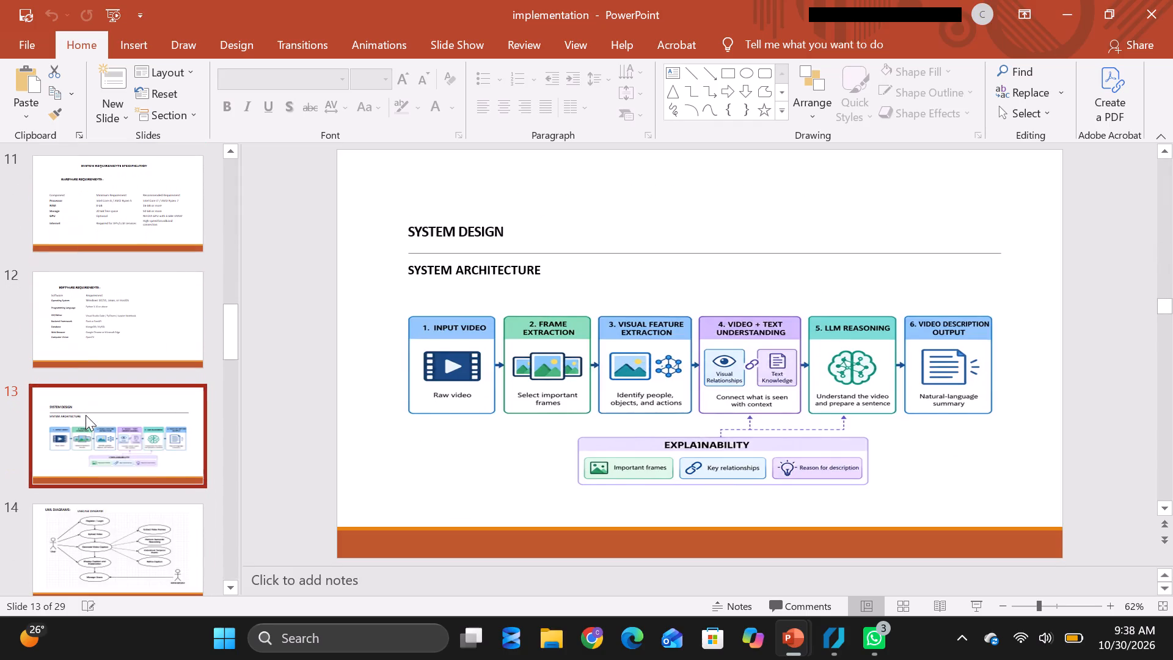
key(Down)
key(Up)
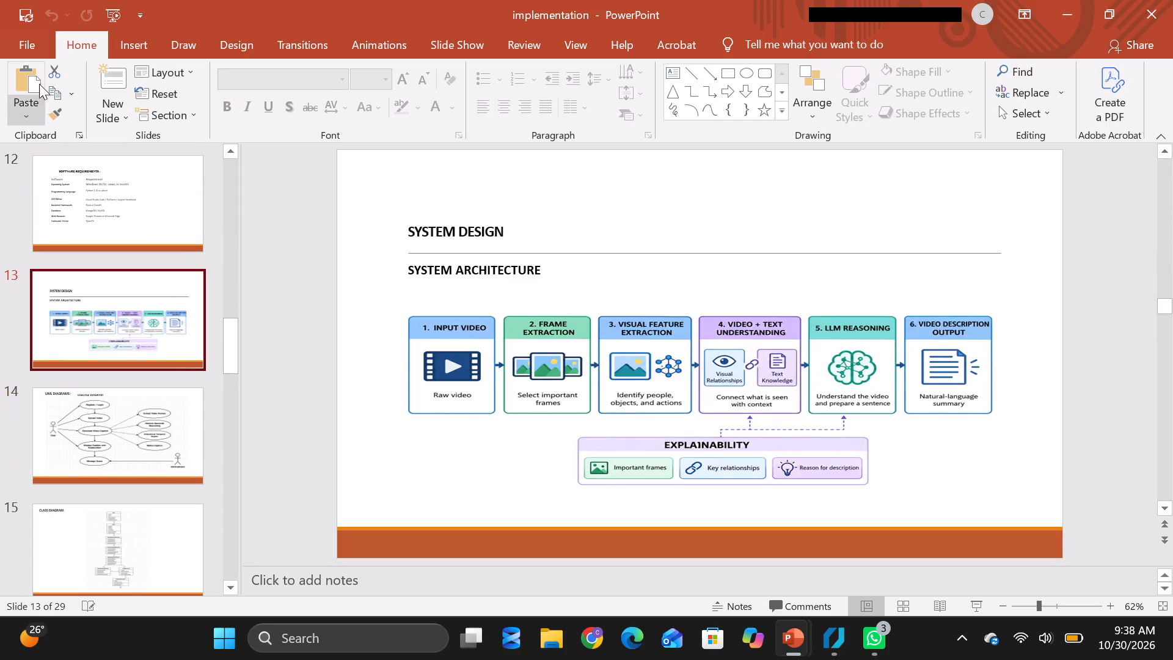
Insert a new slide with the Blank layout directly after the System Architecture slide.
click(98, 109)
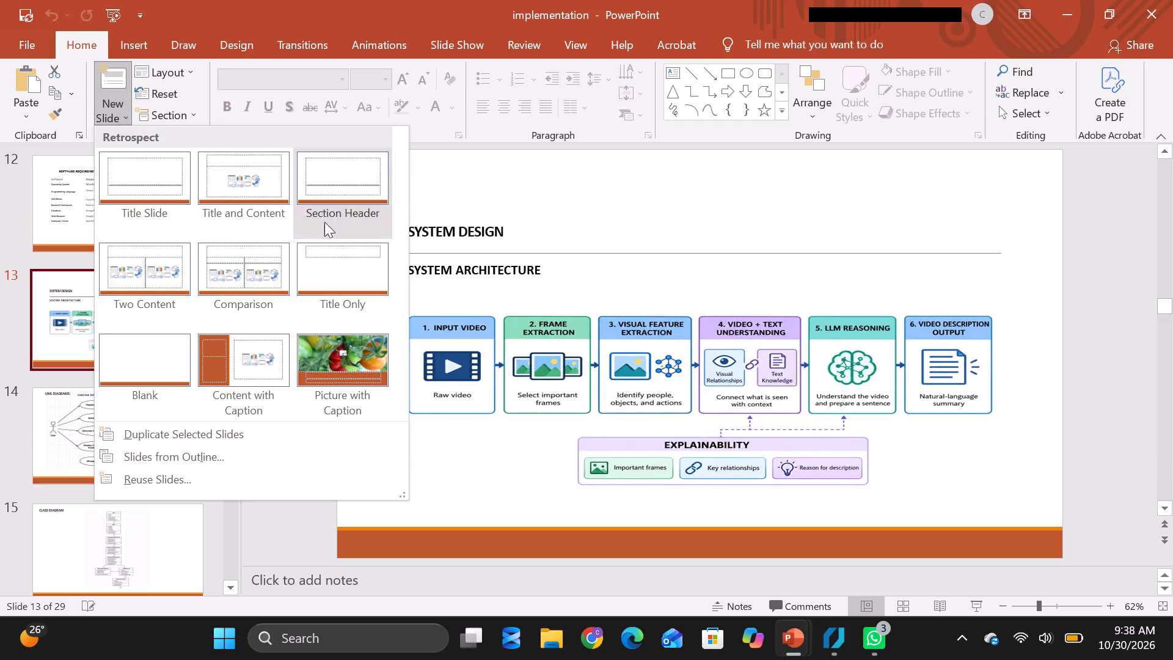
click(159, 358)
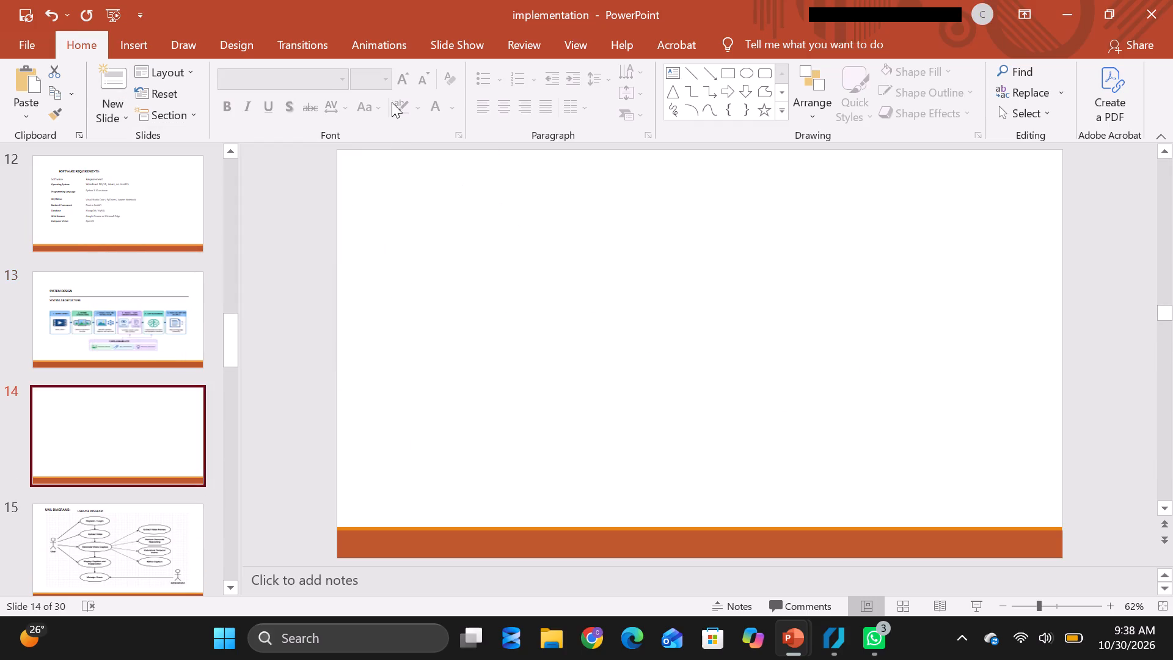
Add a text box near the top of the blank slide containing the heading "SYSTEM MODULES:".
click(153, 54)
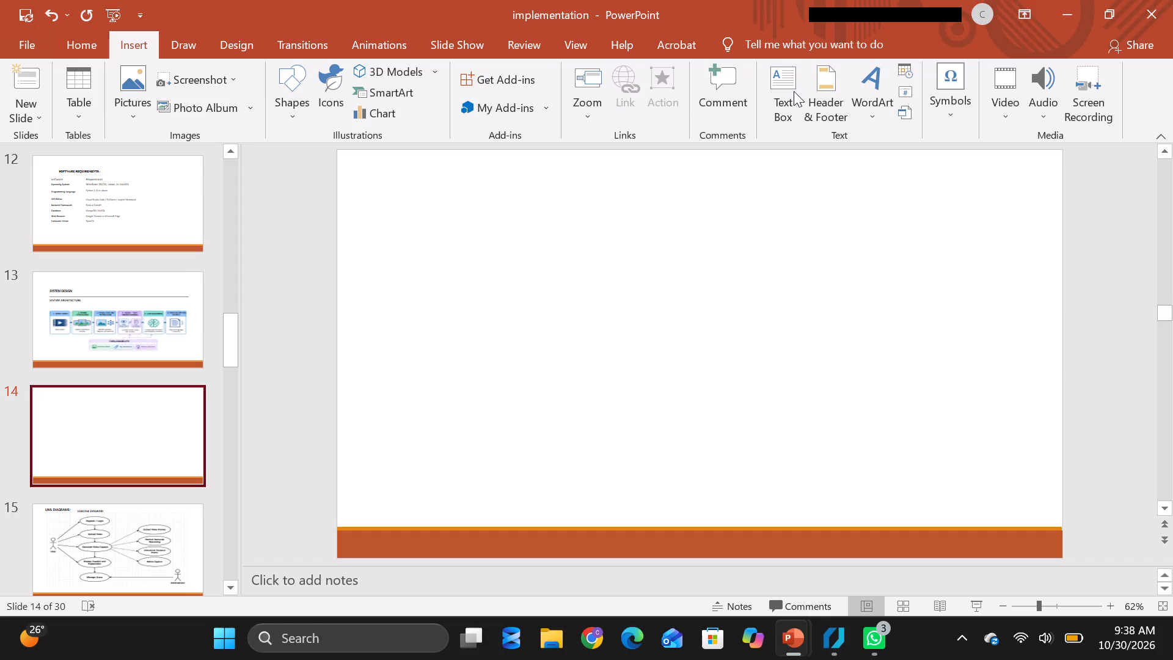
click(794, 91)
drag(416, 163, 463, 183)
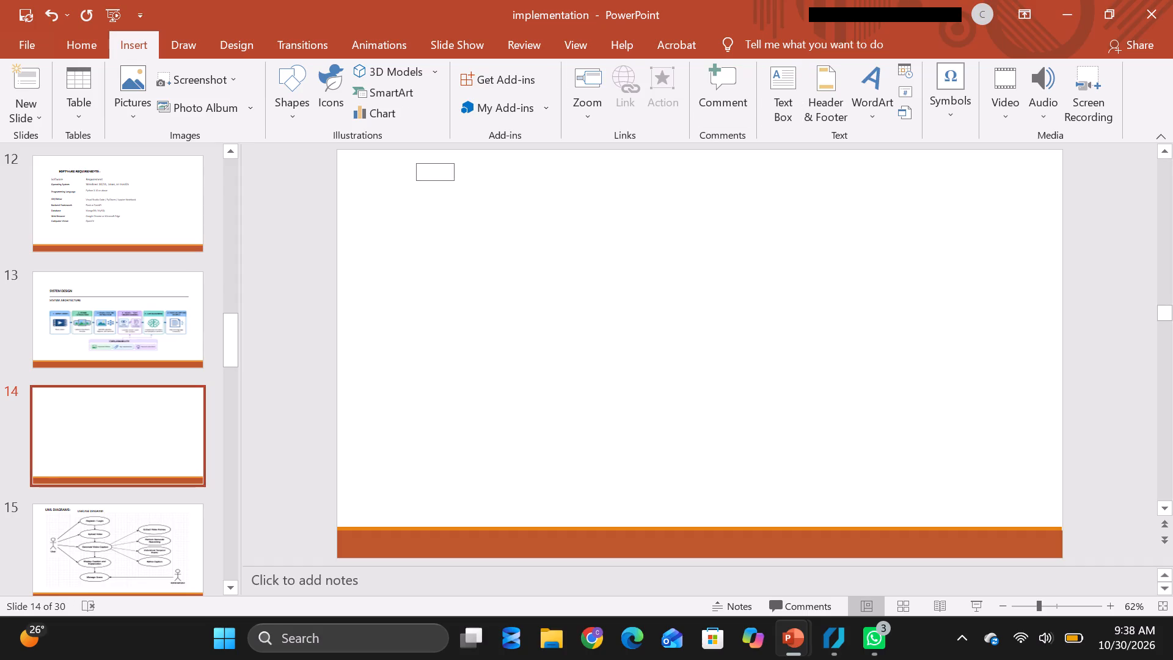
drag(463, 183, 581, 188)
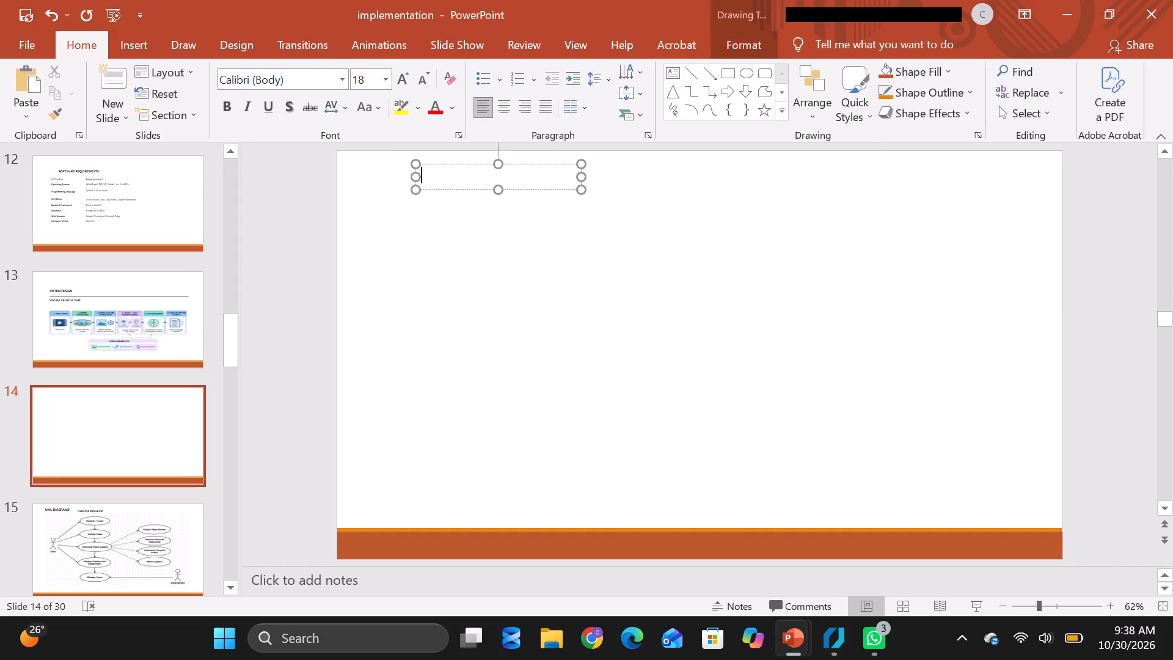
text(Syste)
text(m)
key(space)
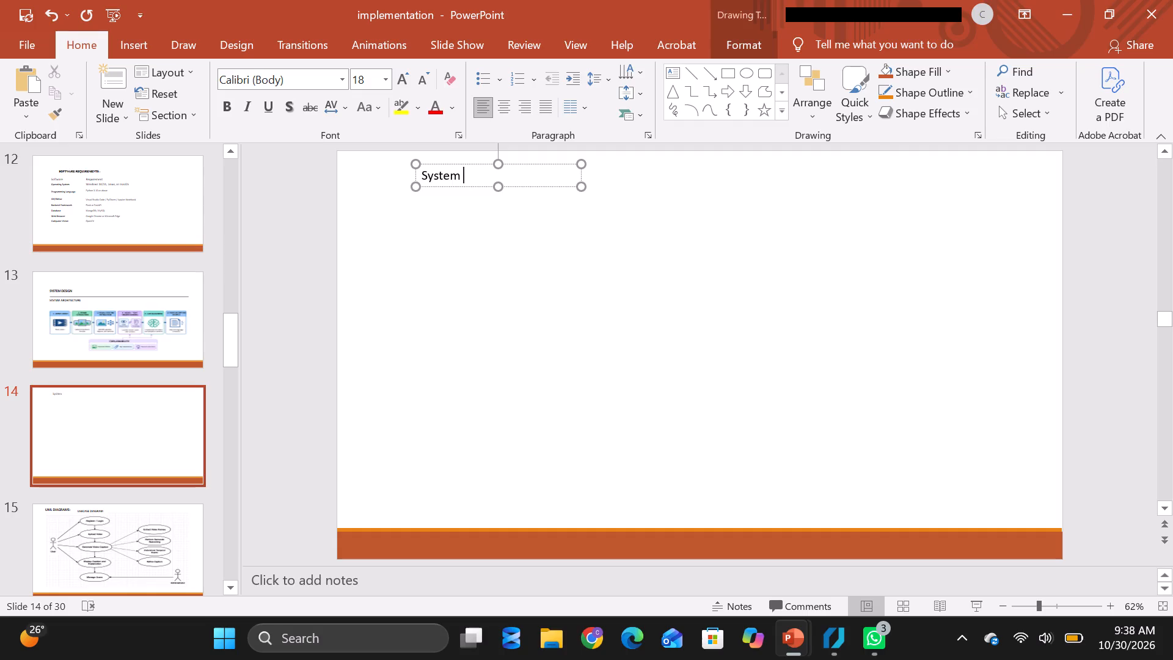
text(Mo\)
key(BackSpace)
key(BackSpace)
key(BackSpace)
key(BackSpace)
key(BackSpace)
key(BackSpace)
key(BackSpace)
key(BackSpace)
key(BackSpace)
text(YSTEM MODULES)
key(shift+colon)
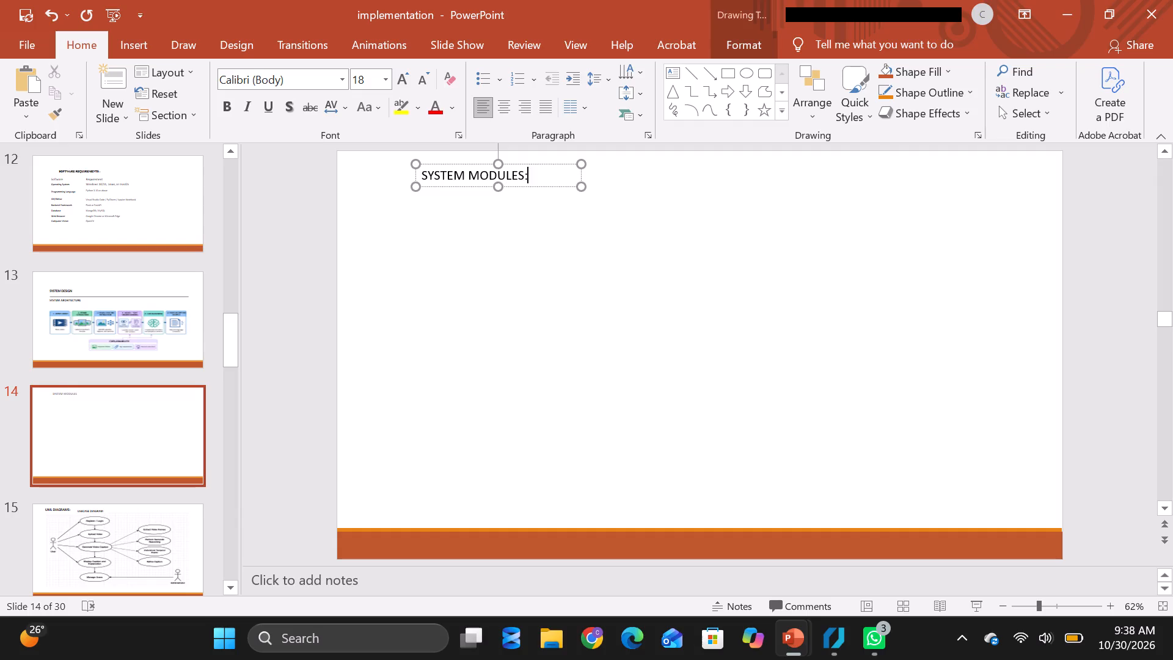
Increase the font size of the whole "SYSTEM MODULES:" heading to 24.
click(426, 174)
drag(426, 174, 511, 142)
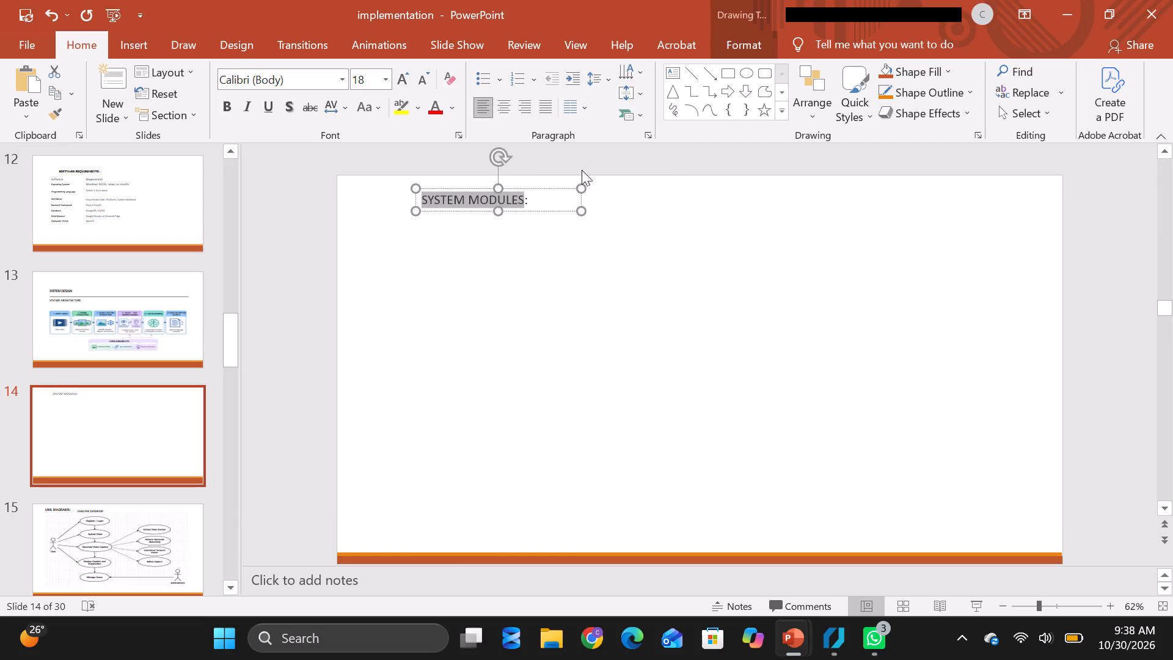
click(541, 201)
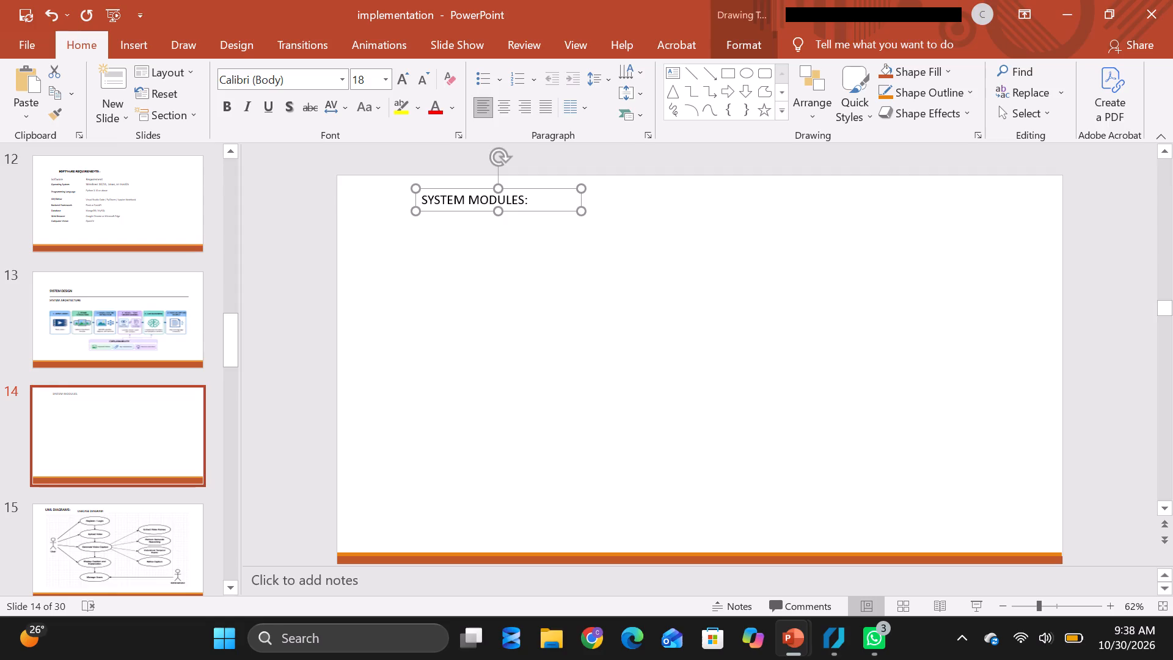
click(423, 197)
drag(423, 197, 532, 200)
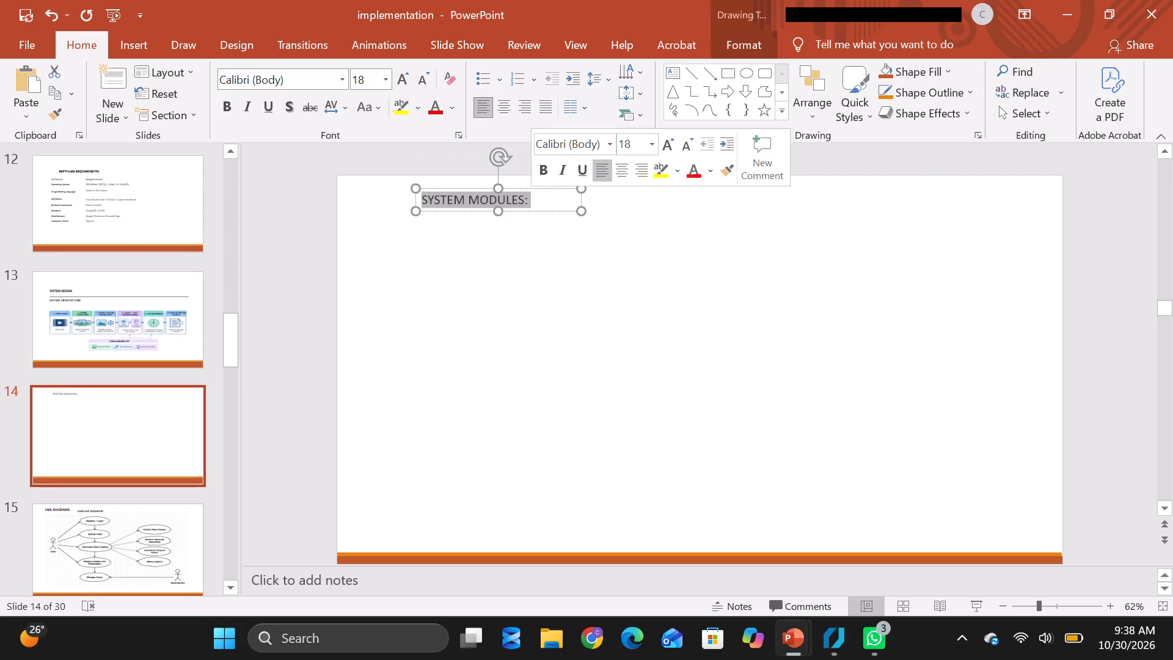
click(667, 147)
click(667, 147)
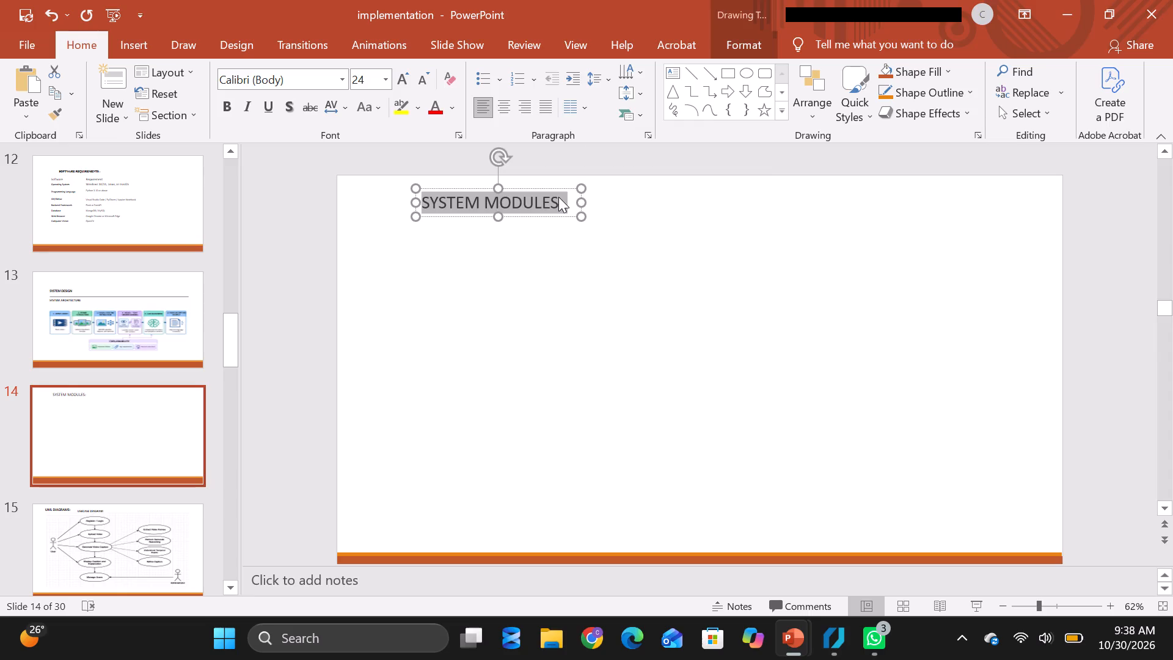
click(558, 197)
click(563, 198)
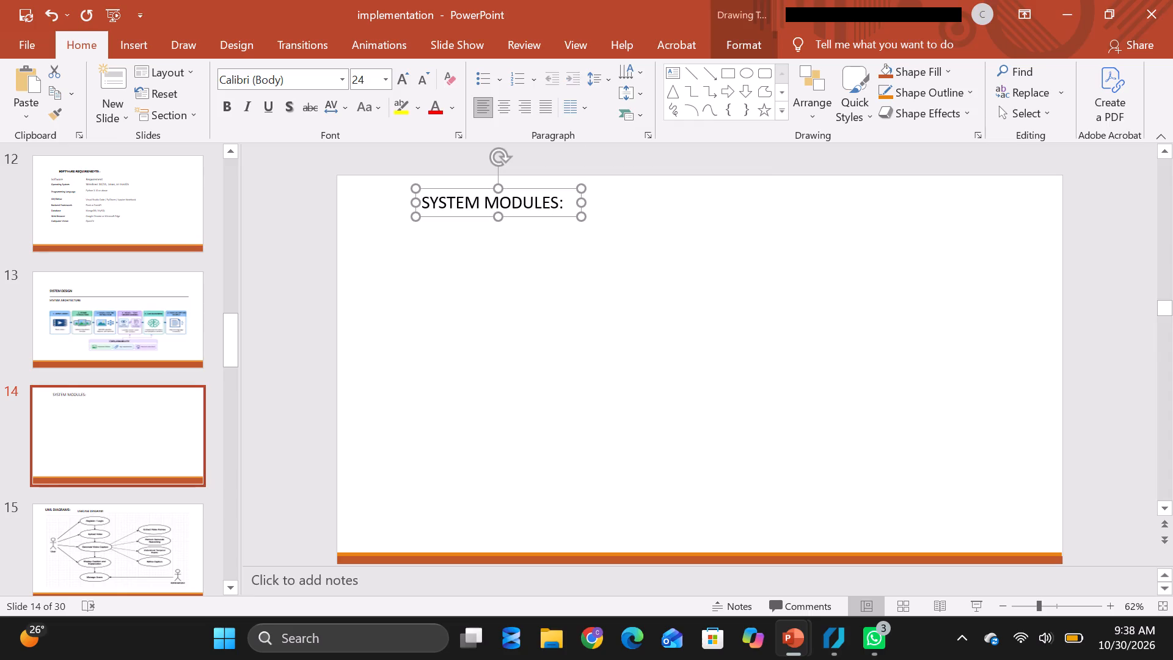
Reduce the font size of the words "SYSTEM MODULES" to 20, leaving out the colon.
drag(426, 199, 546, 208)
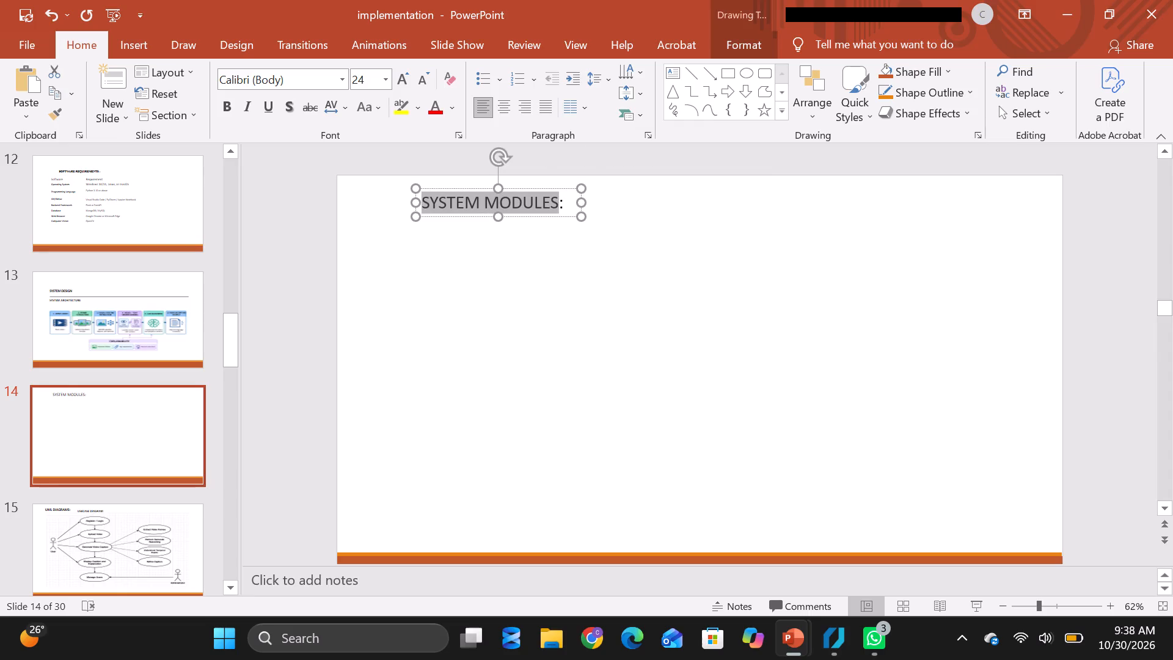
drag(546, 208, 548, 207)
click(701, 151)
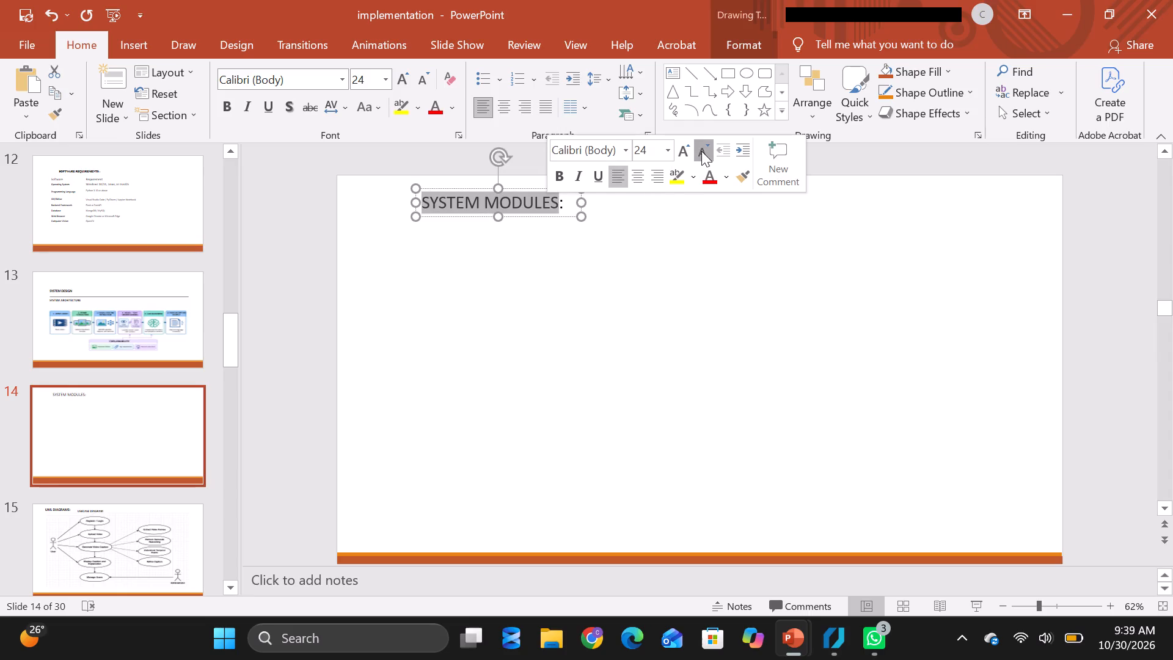
click(482, 257)
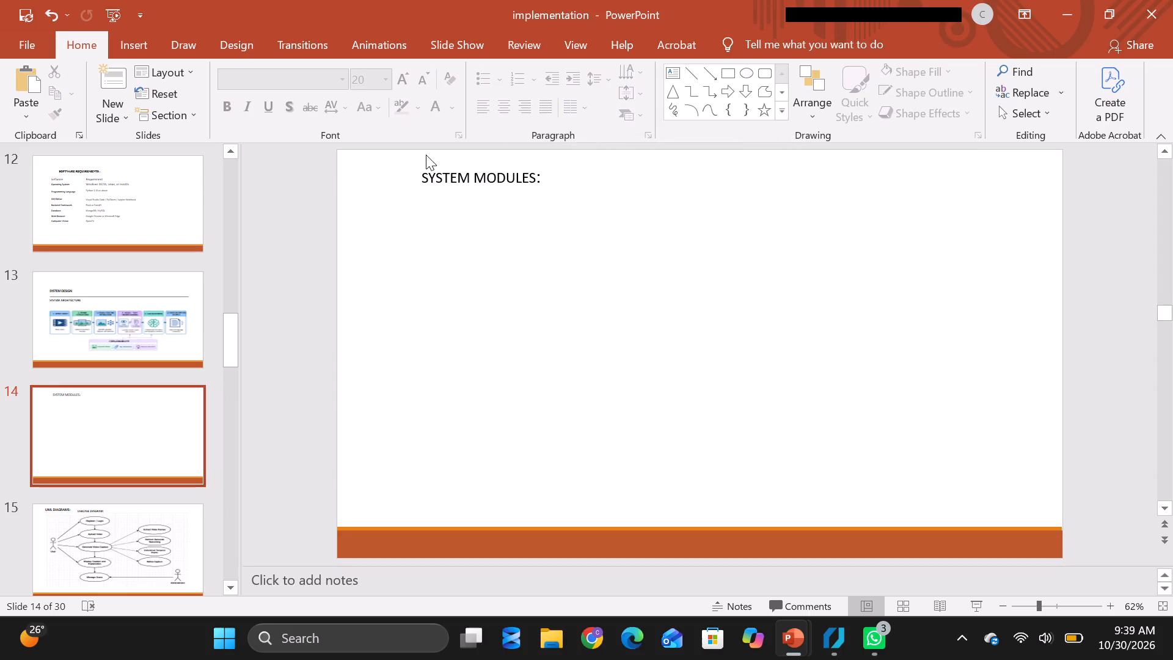
Widen the heading's text box toward the slide's left edge so the heading starts further left.
click(435, 172)
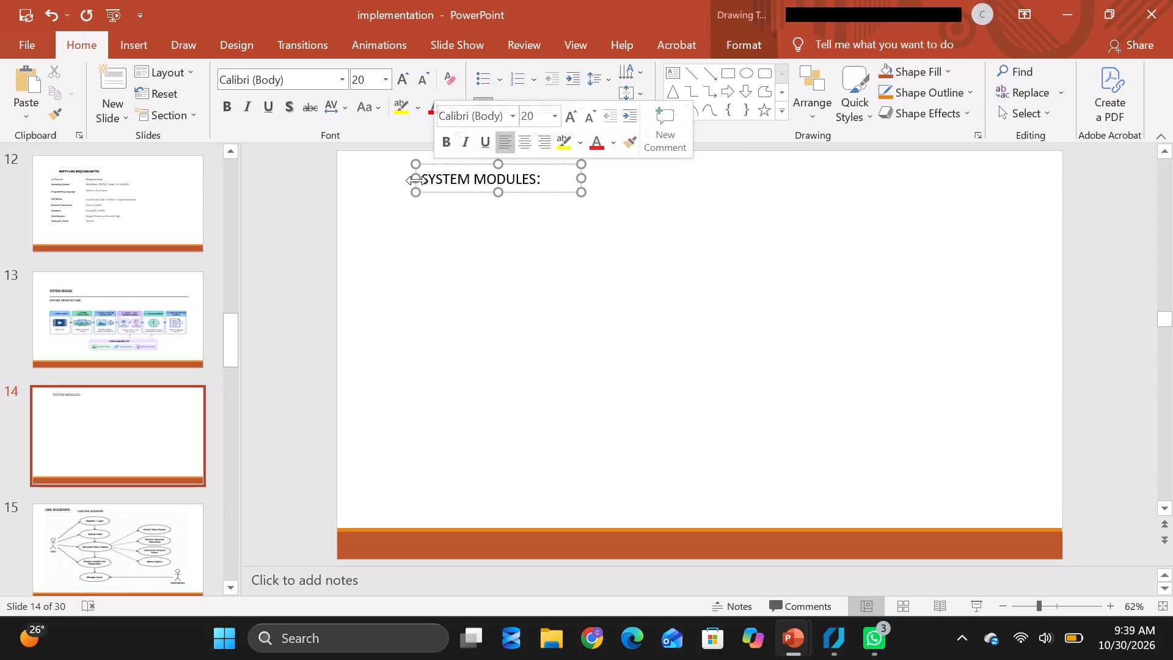
drag(417, 180, 384, 181)
click(464, 204)
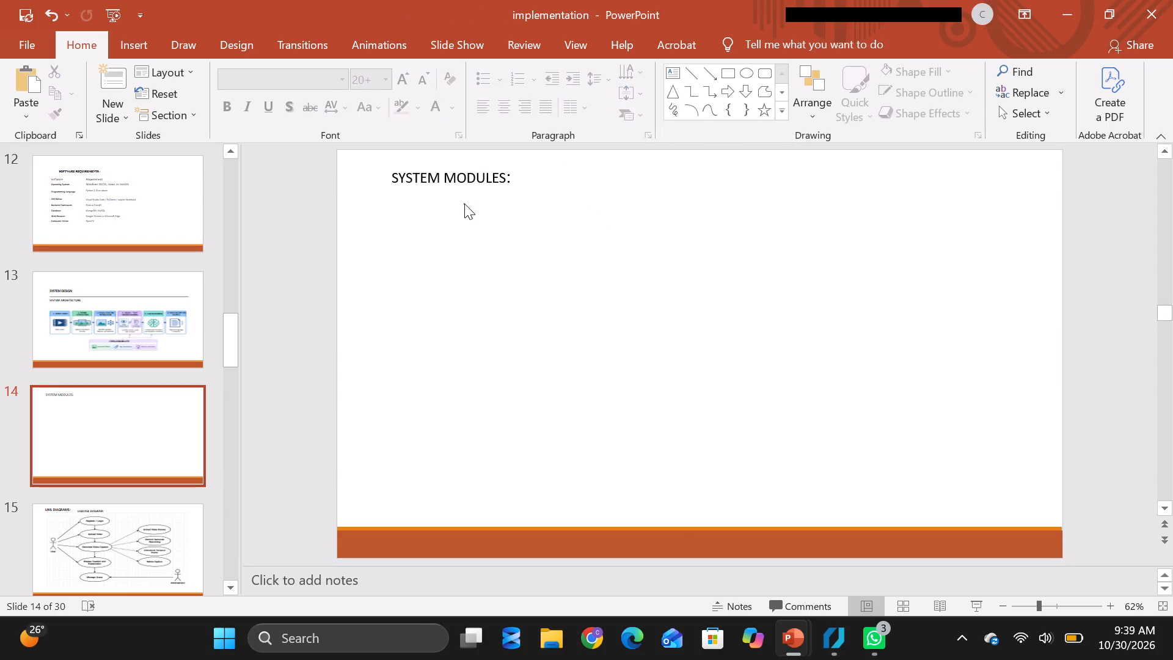
click(460, 218)
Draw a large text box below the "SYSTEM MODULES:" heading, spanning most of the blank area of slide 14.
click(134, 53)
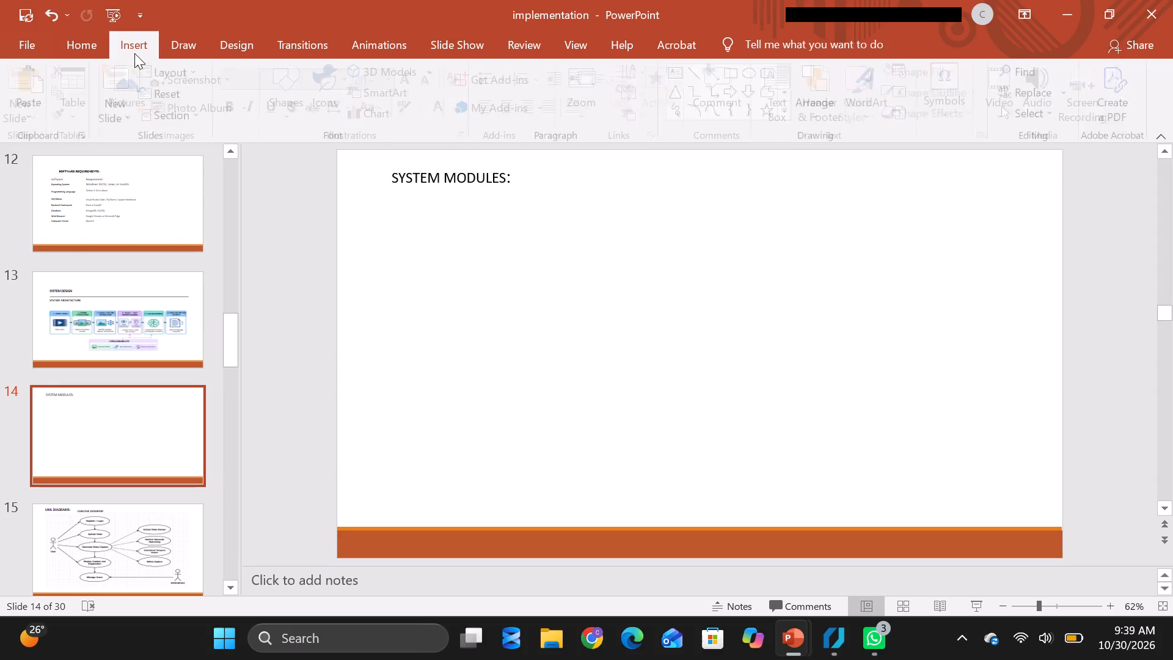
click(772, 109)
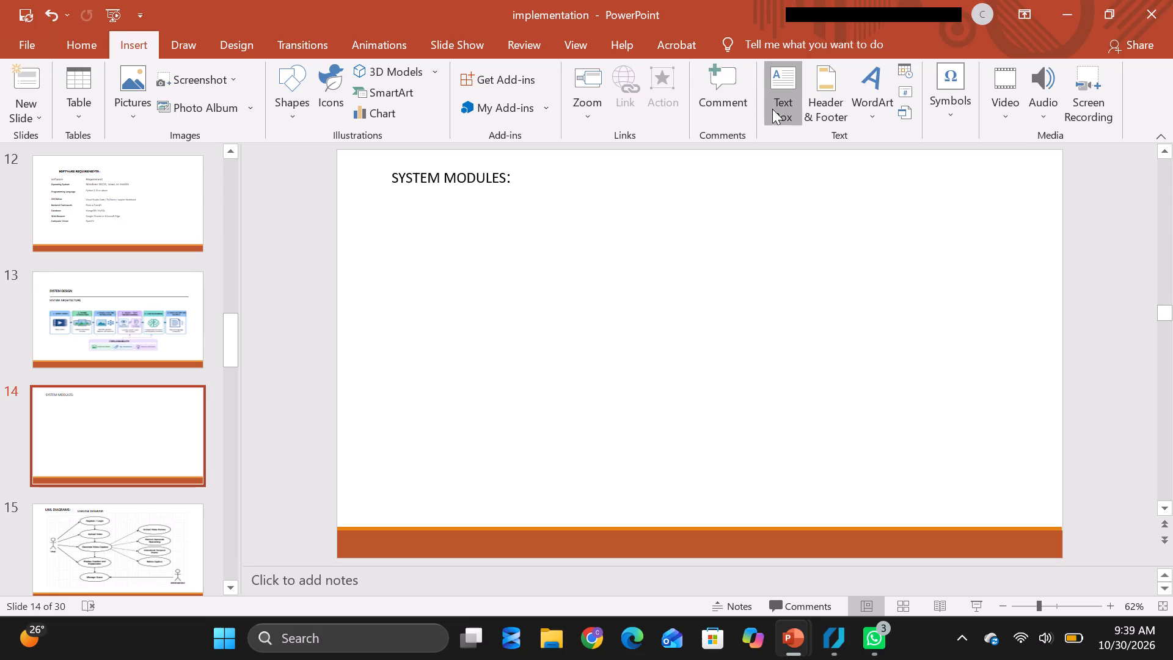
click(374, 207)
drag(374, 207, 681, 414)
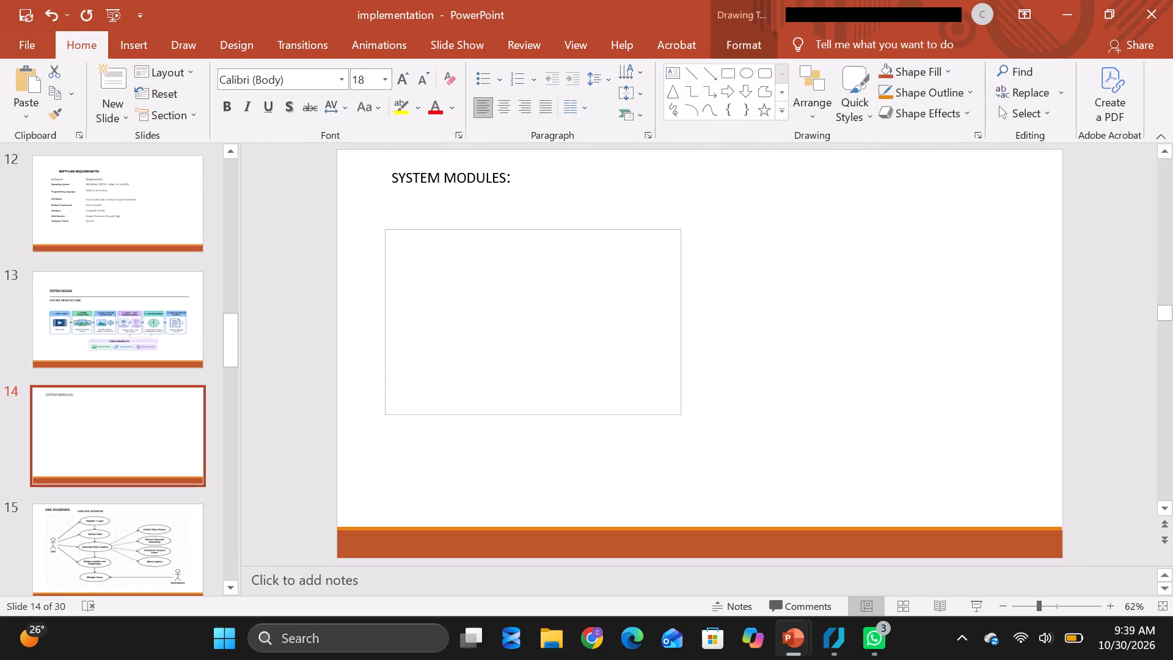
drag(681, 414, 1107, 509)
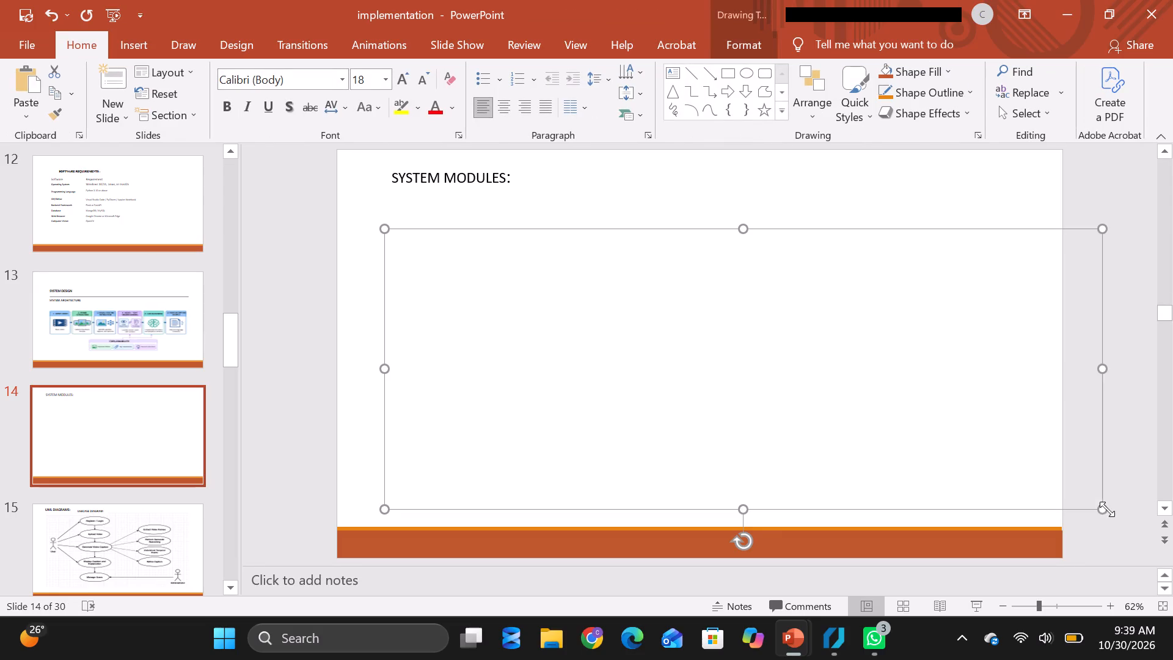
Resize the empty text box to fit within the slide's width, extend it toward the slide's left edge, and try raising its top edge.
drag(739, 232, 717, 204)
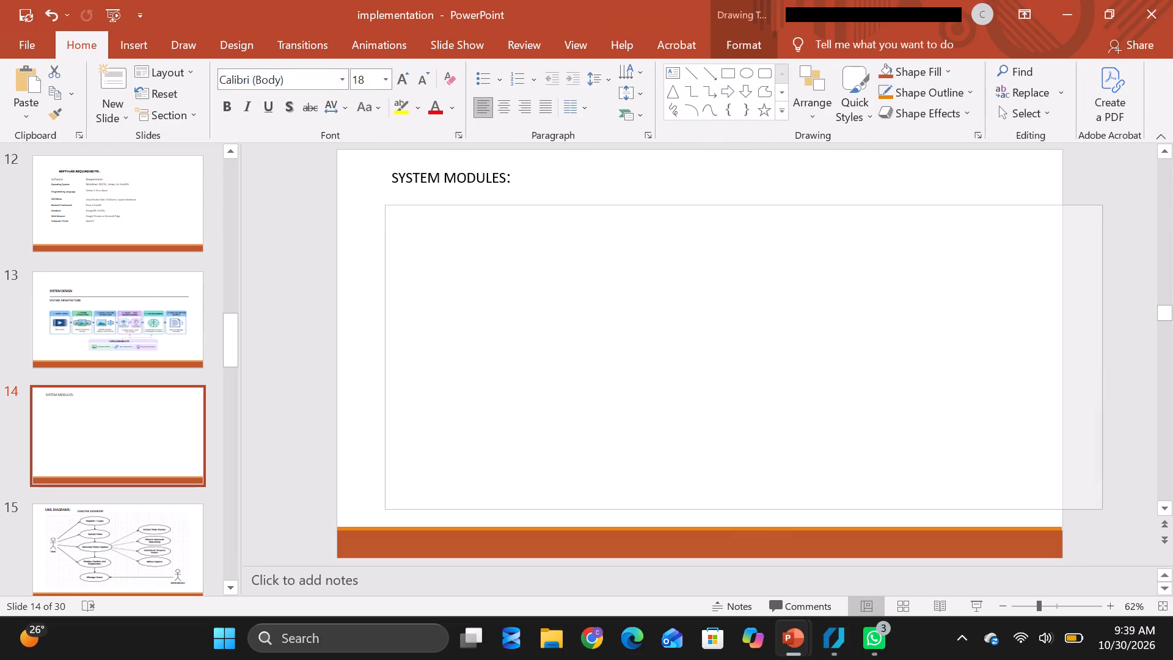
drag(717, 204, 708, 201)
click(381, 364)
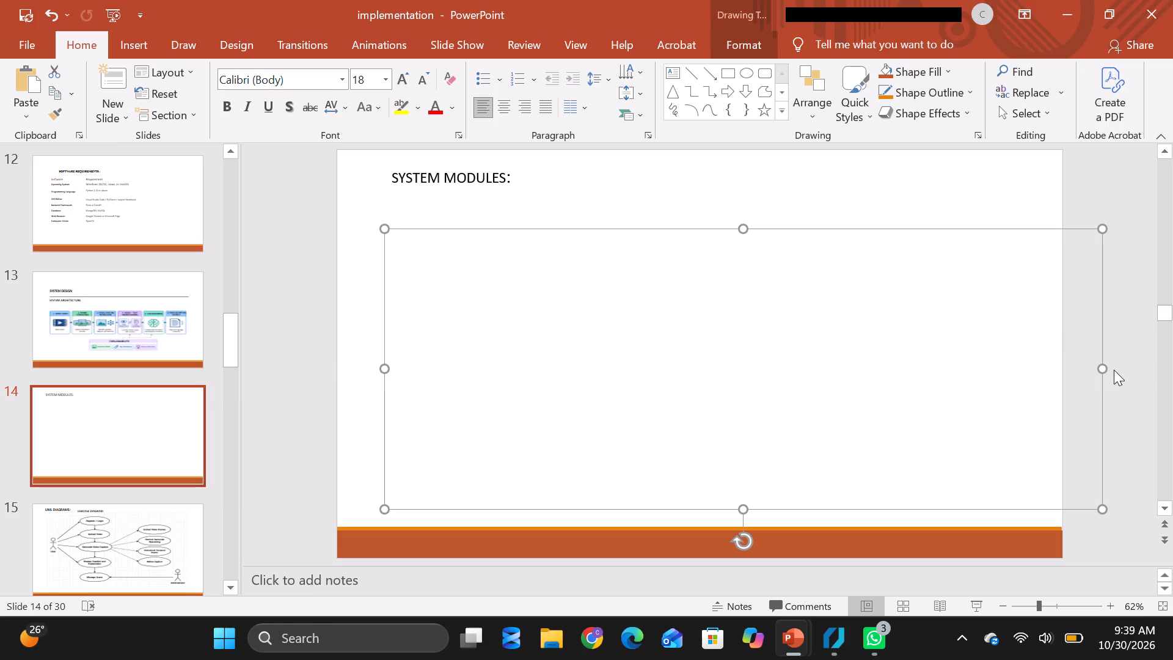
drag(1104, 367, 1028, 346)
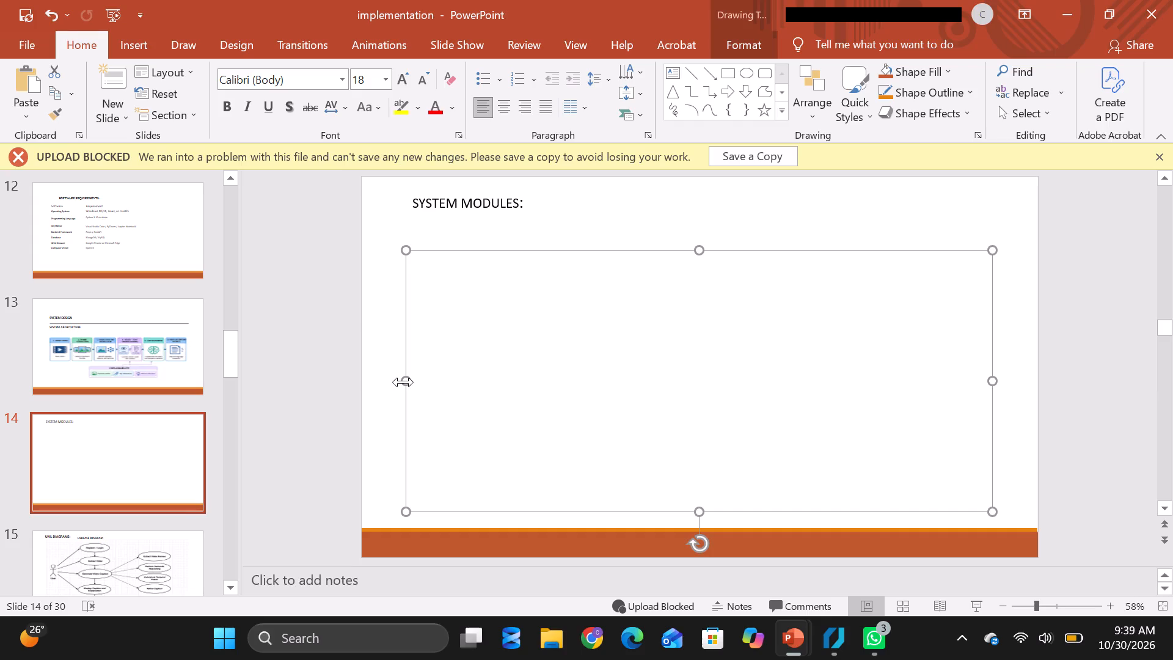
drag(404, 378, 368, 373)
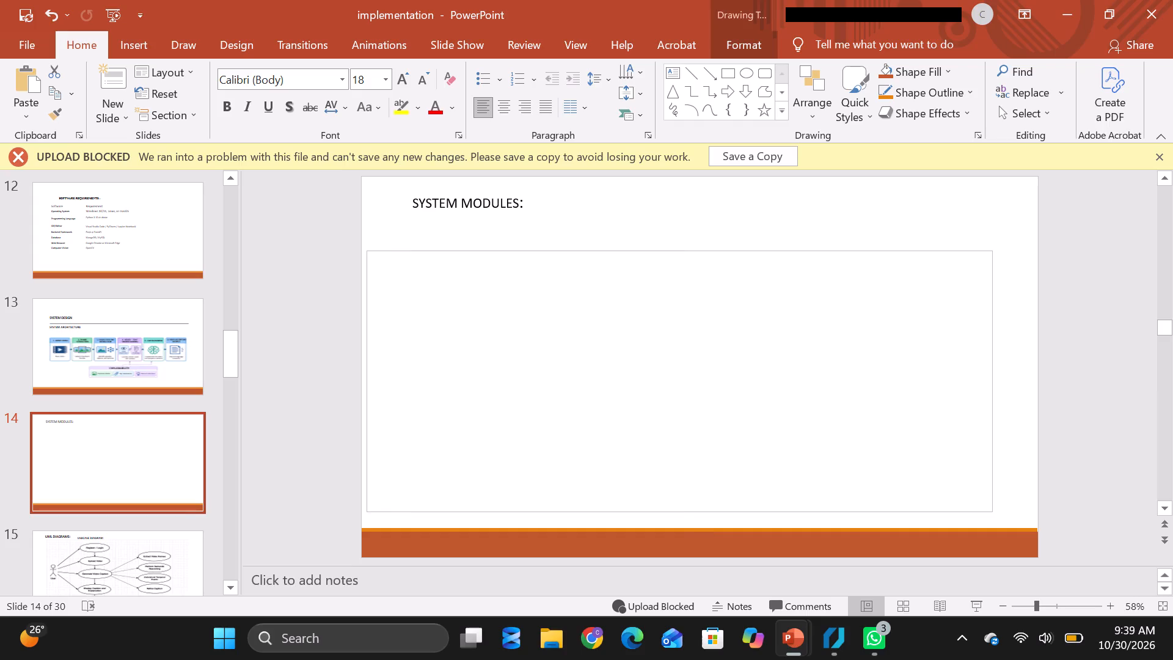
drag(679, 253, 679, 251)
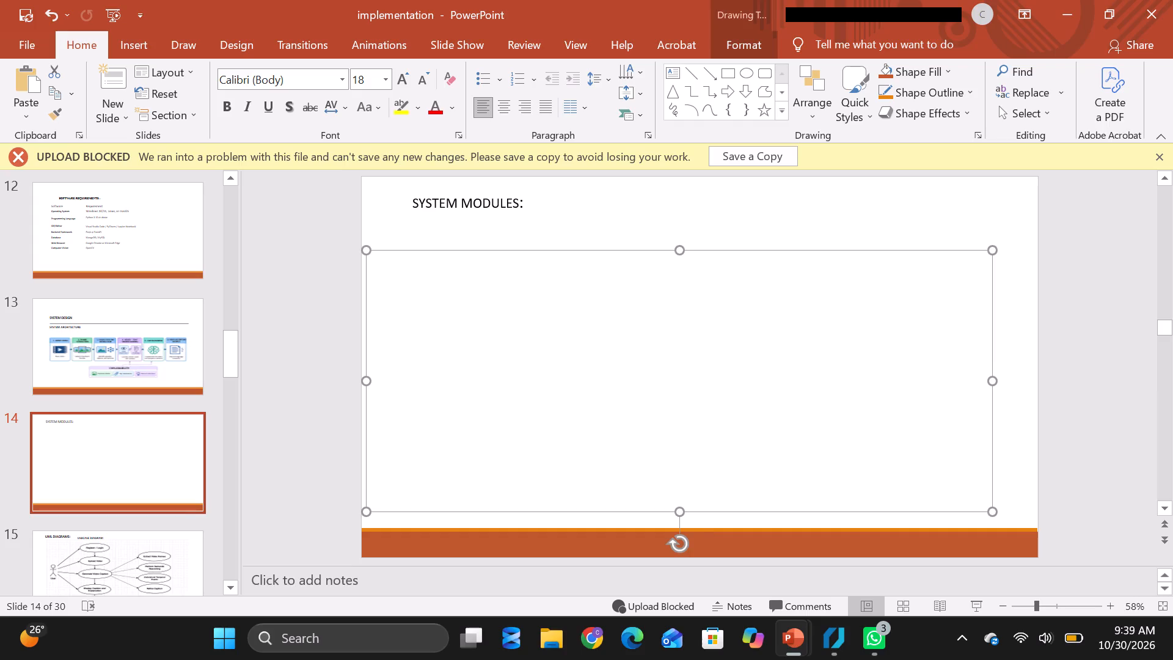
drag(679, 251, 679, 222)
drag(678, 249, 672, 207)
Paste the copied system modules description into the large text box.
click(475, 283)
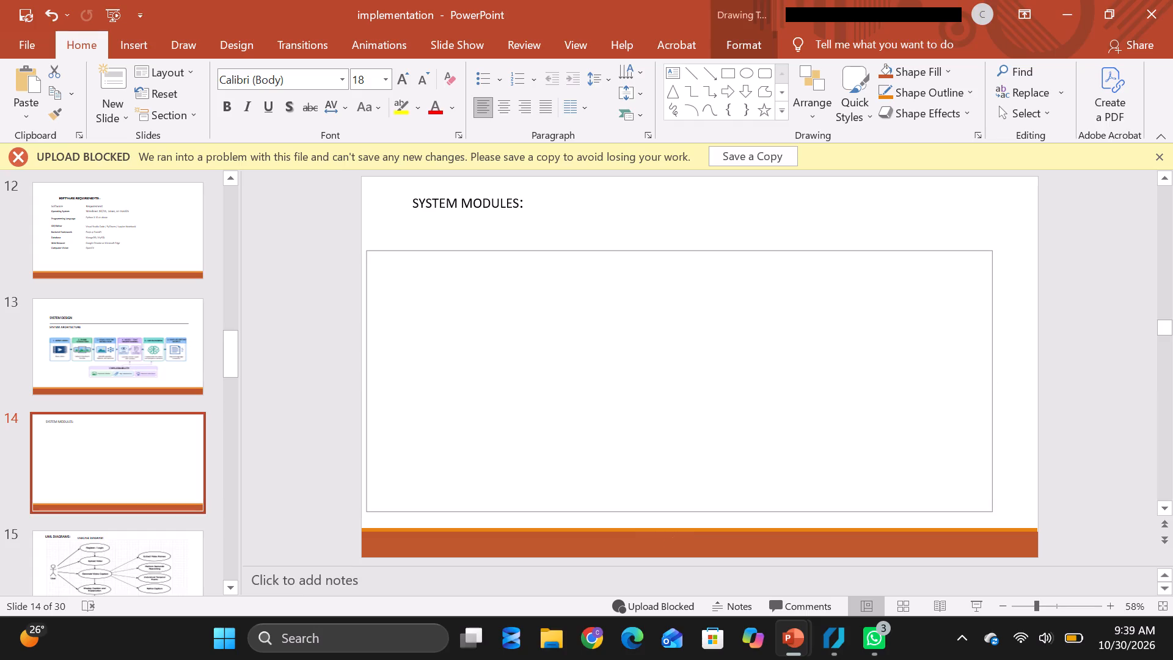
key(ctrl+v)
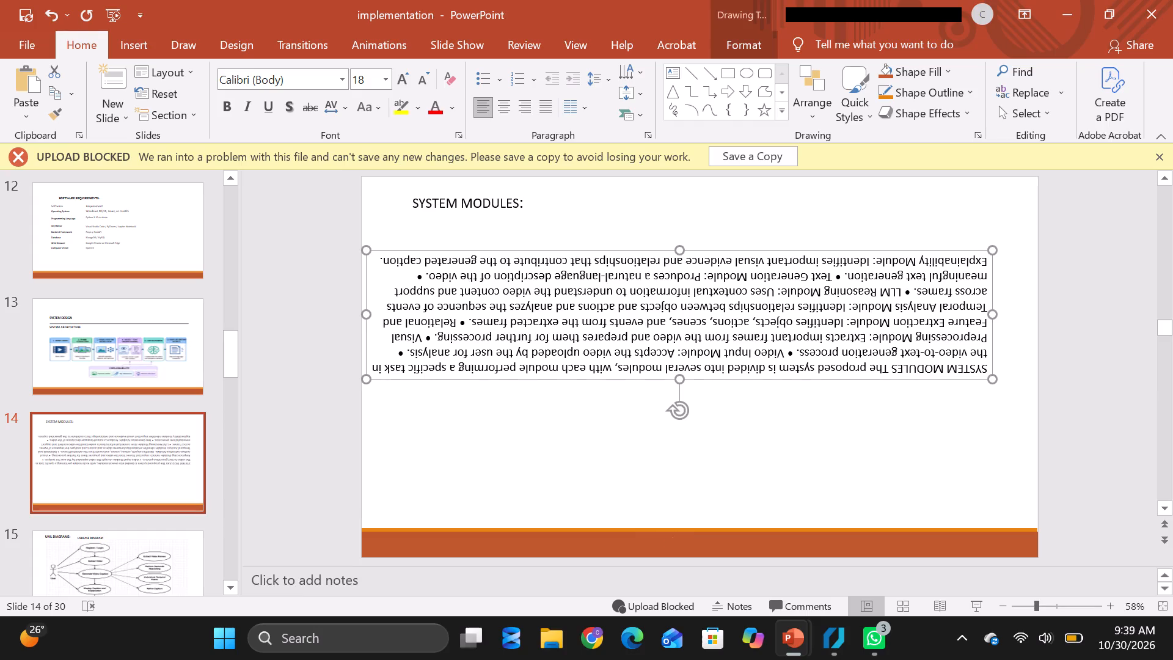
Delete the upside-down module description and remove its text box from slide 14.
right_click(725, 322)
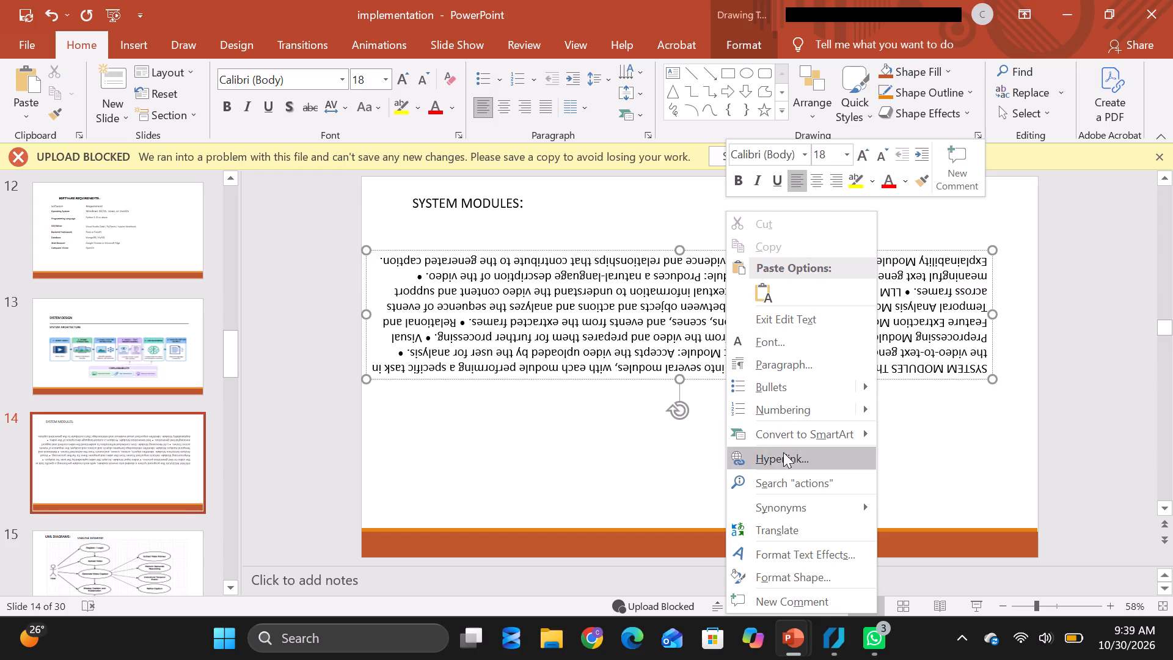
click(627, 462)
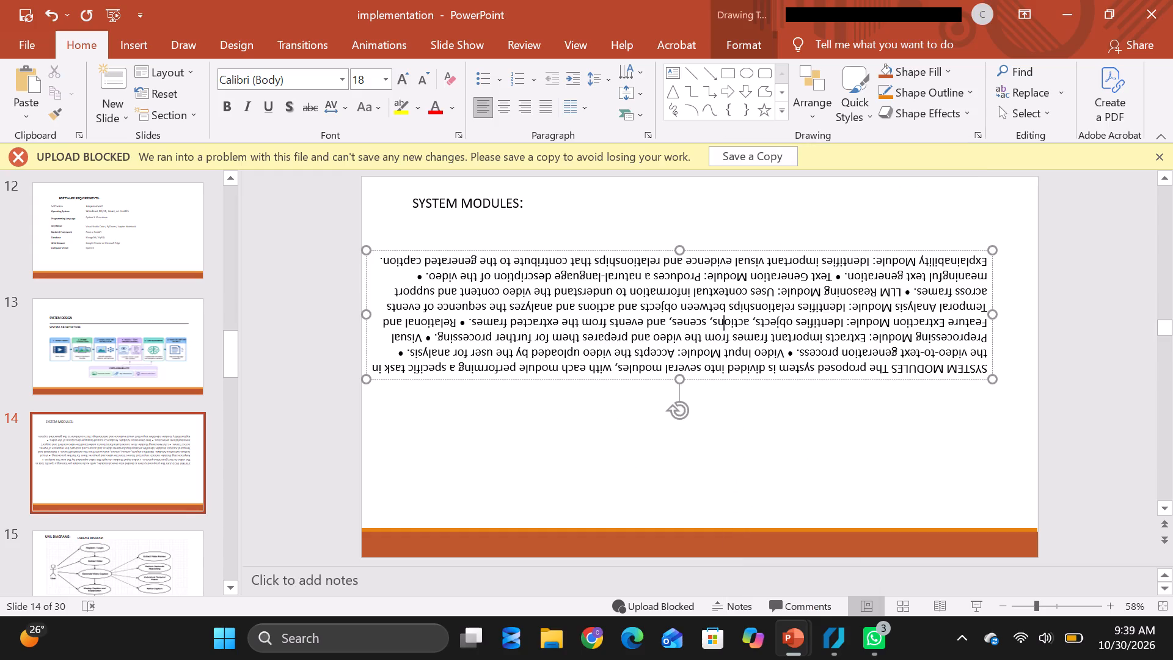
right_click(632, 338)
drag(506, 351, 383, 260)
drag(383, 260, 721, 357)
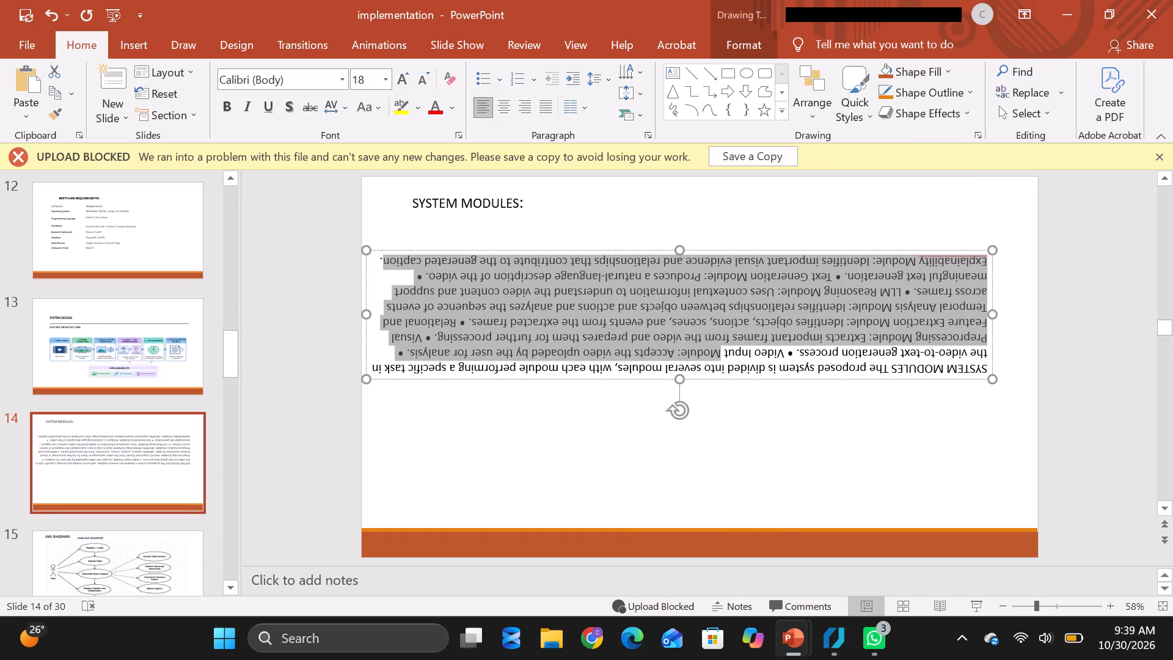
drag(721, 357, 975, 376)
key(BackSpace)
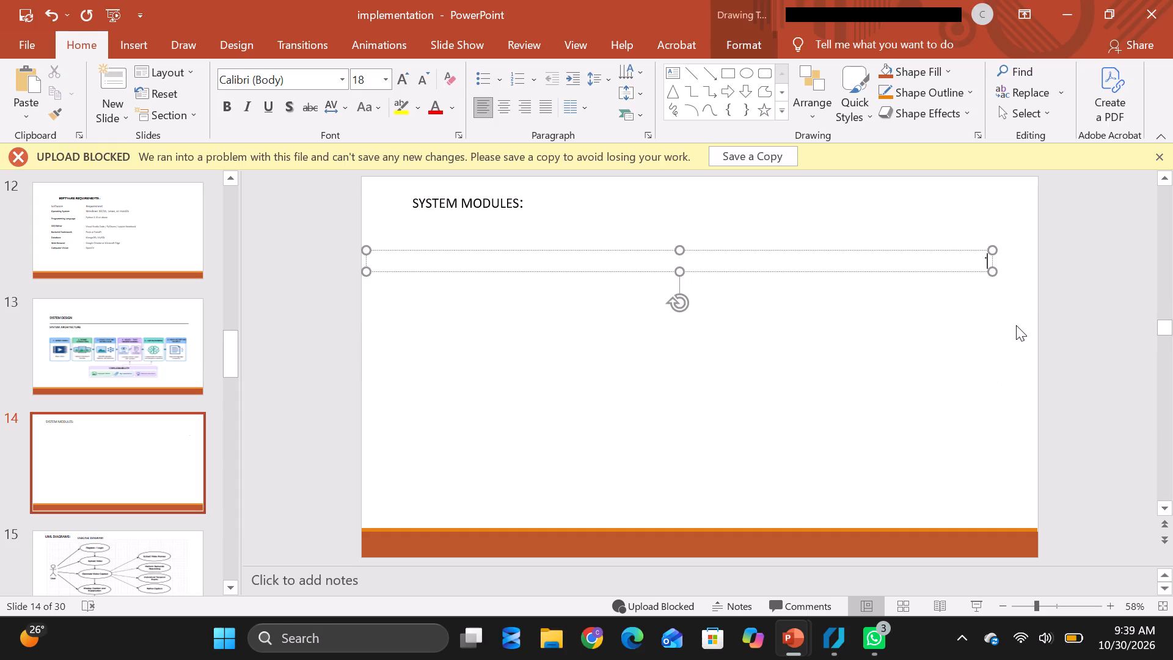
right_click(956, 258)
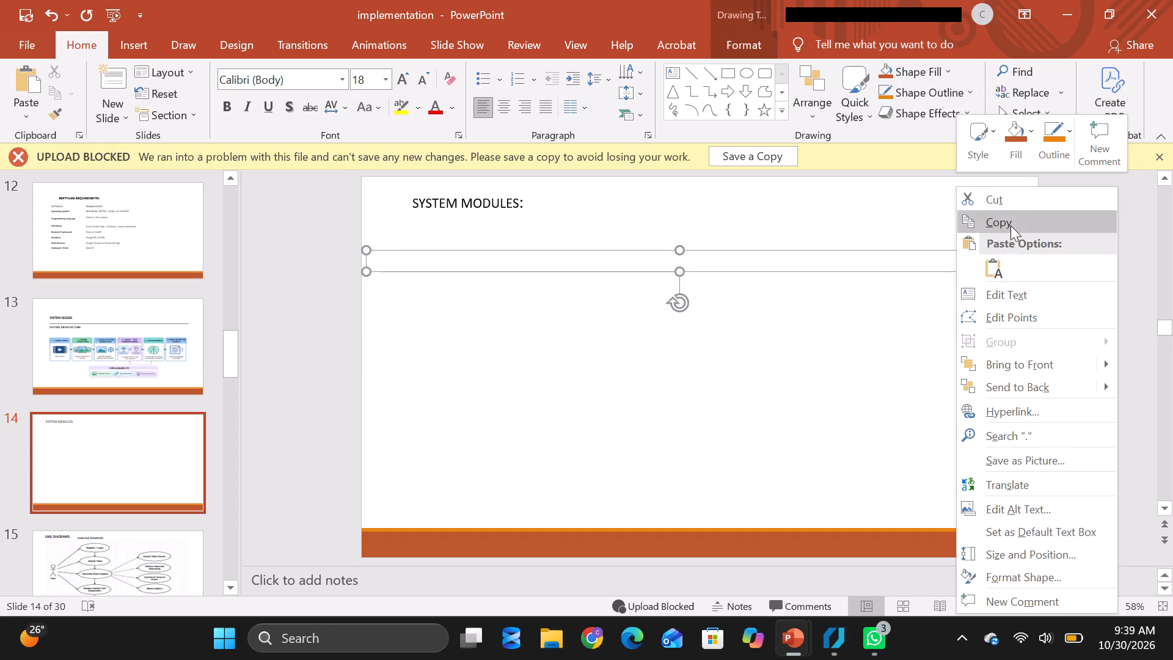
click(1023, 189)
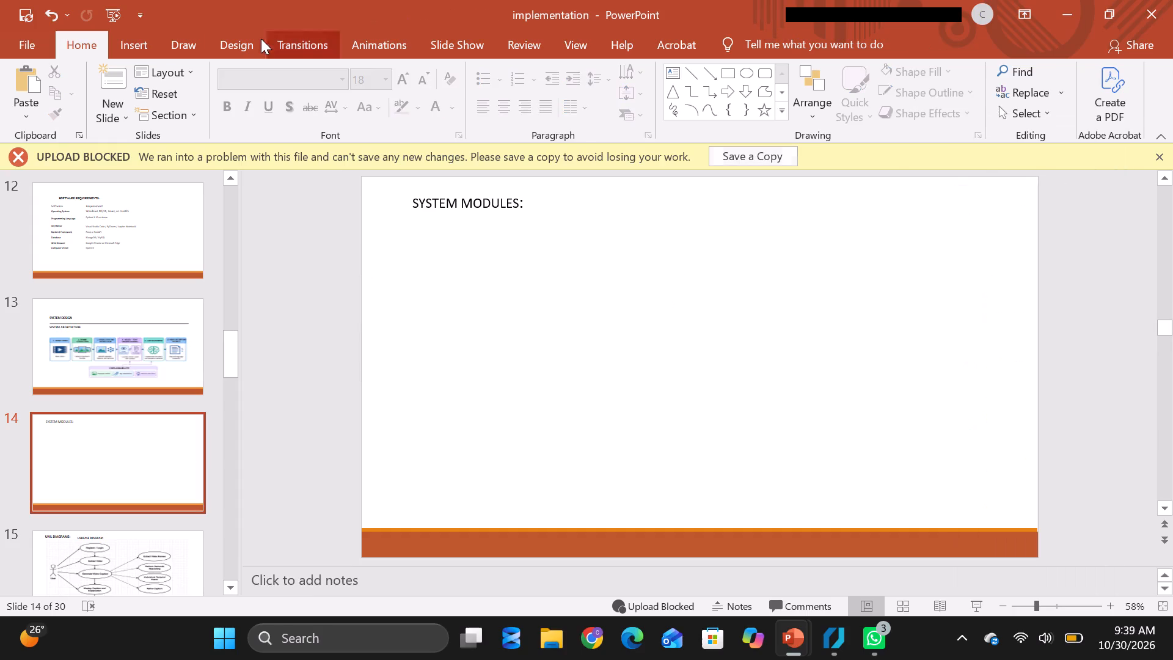
Draw a new large text box below the "SYSTEM MODULES:" heading, keeping it inside the slide's side margins and above the orange band.
click(151, 48)
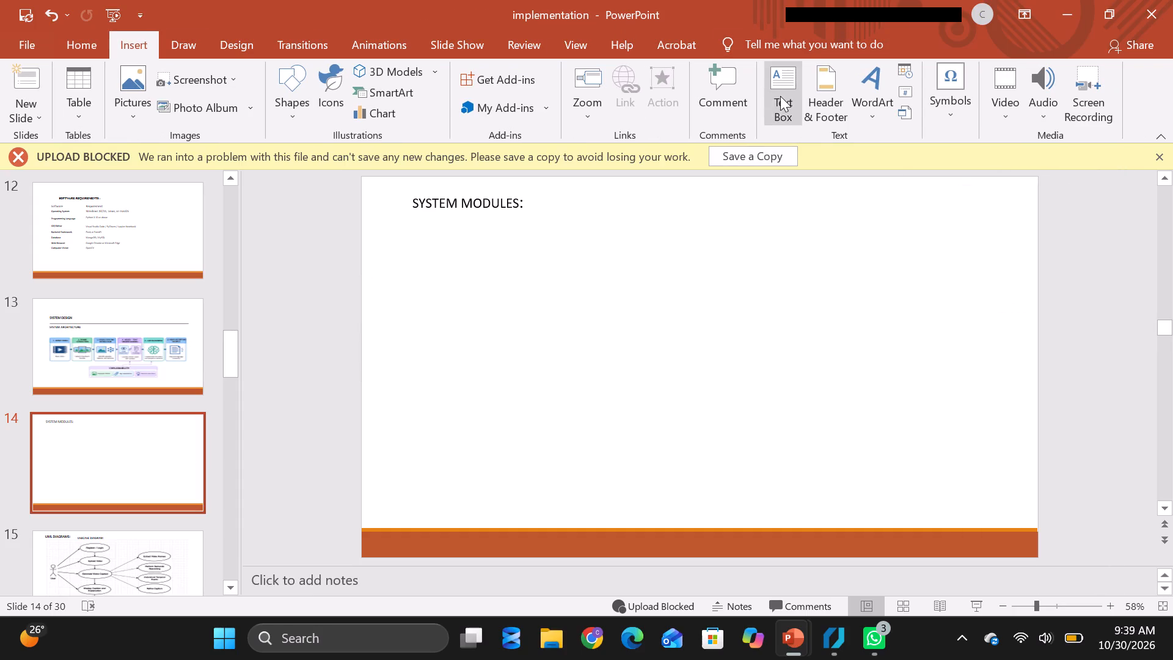
click(780, 96)
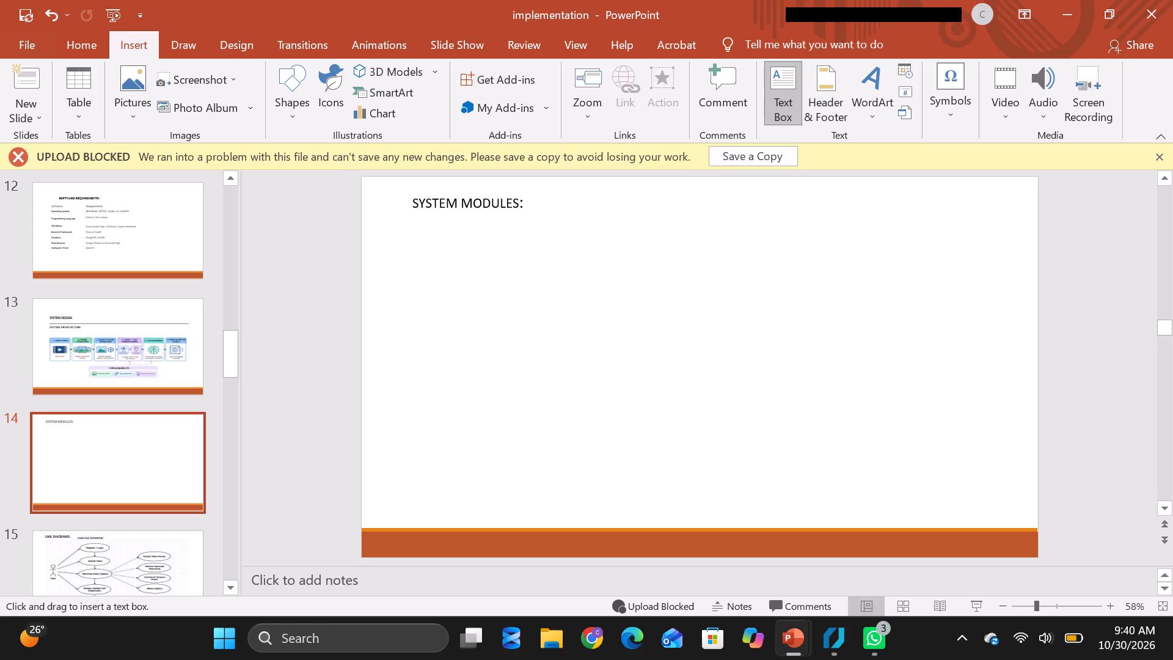
click(393, 224)
drag(393, 224, 868, 488)
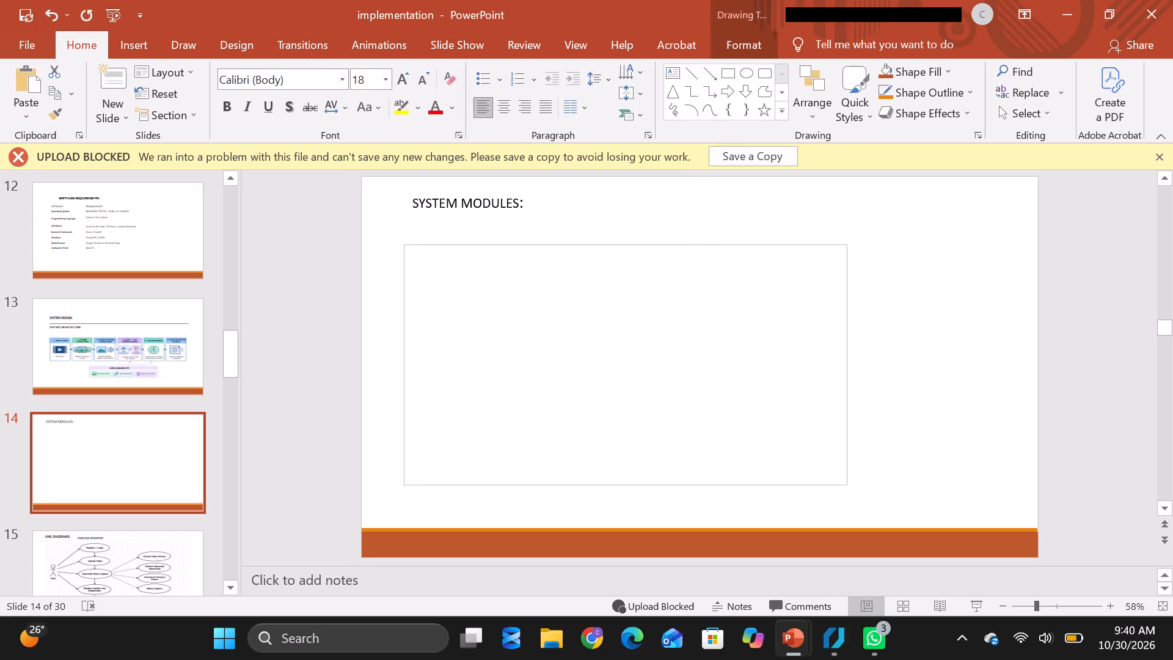
drag(868, 488, 1001, 488)
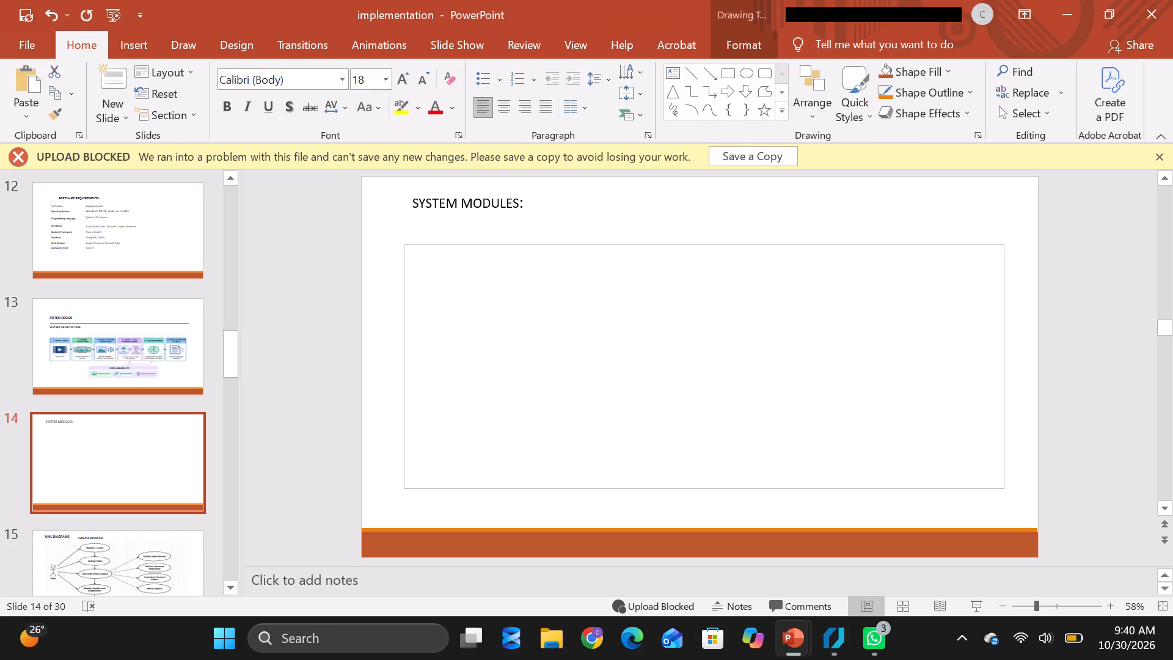
Fine-tune the new text box's lower corner and try extending its top edge closer to the "SYSTEM MODULES:" heading, ready for text entry.
drag(1001, 488, 1002, 490)
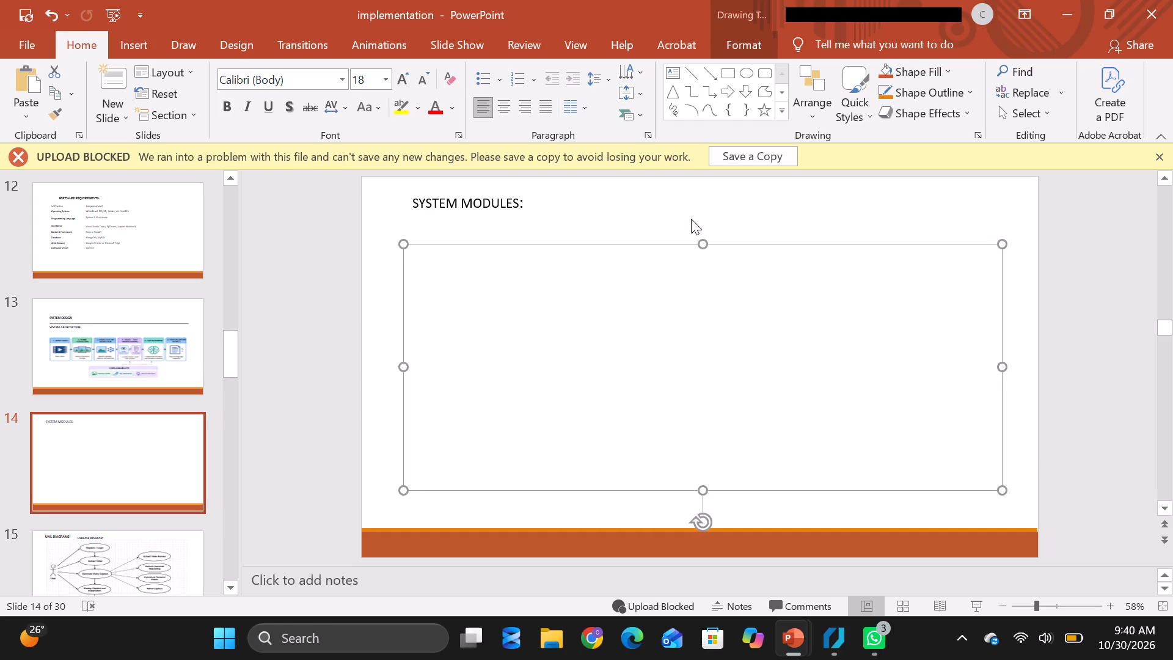
drag(702, 241, 699, 215)
click(423, 271)
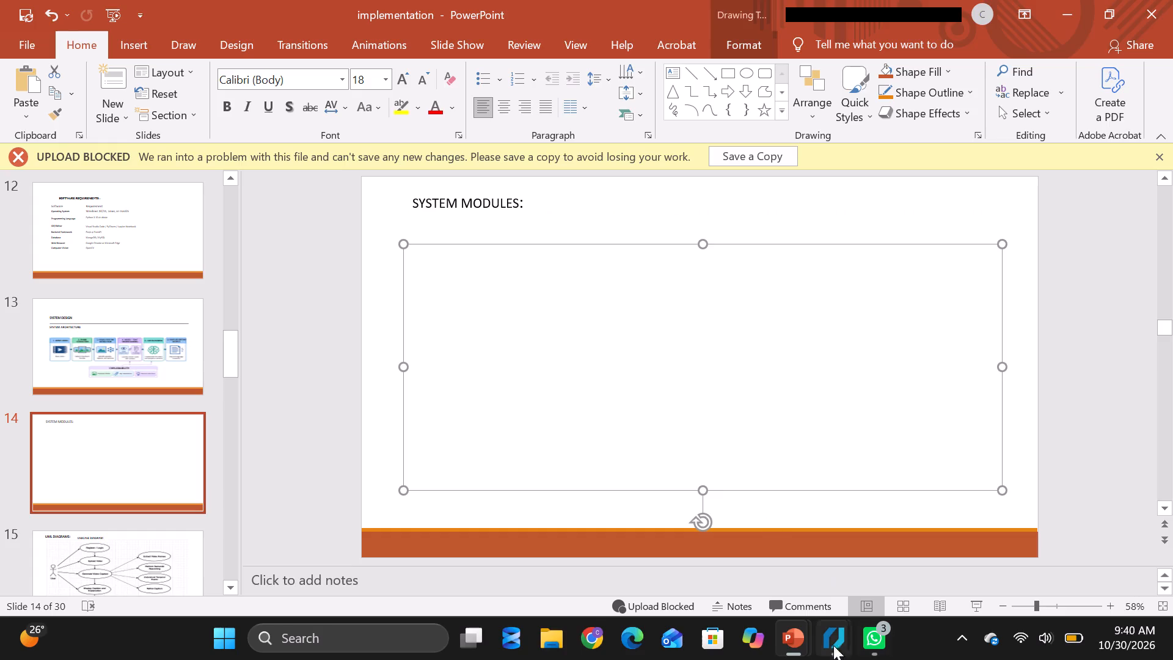
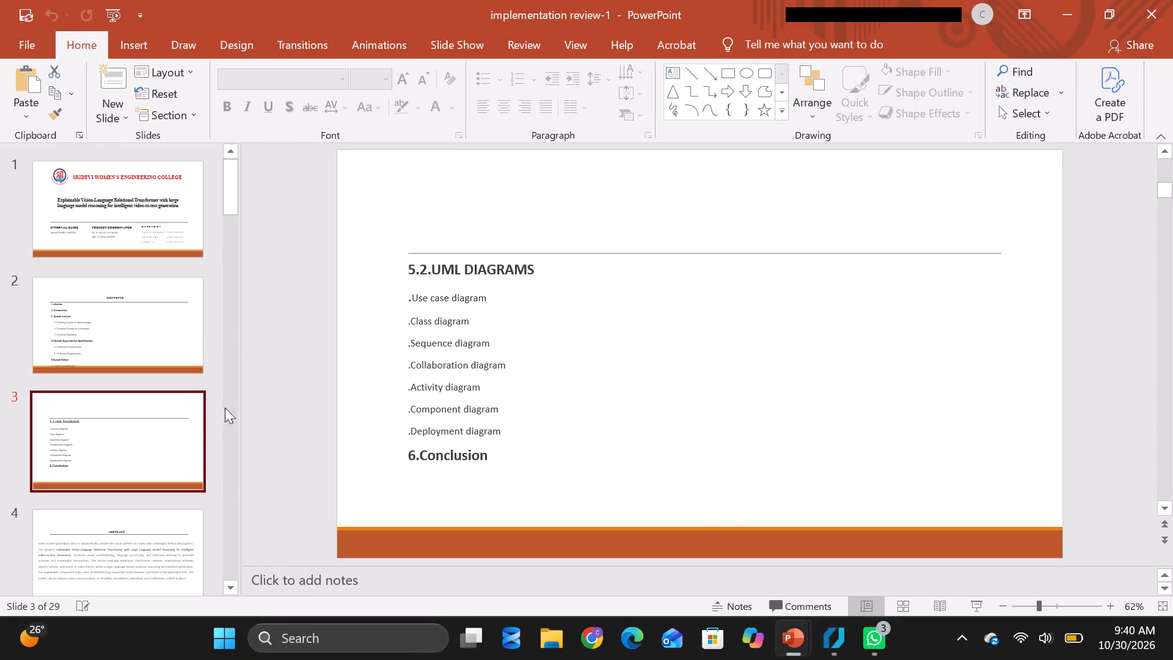
Look through slides 4 to 12 of the implementation review-1 presentation for reference.
click(117, 540)
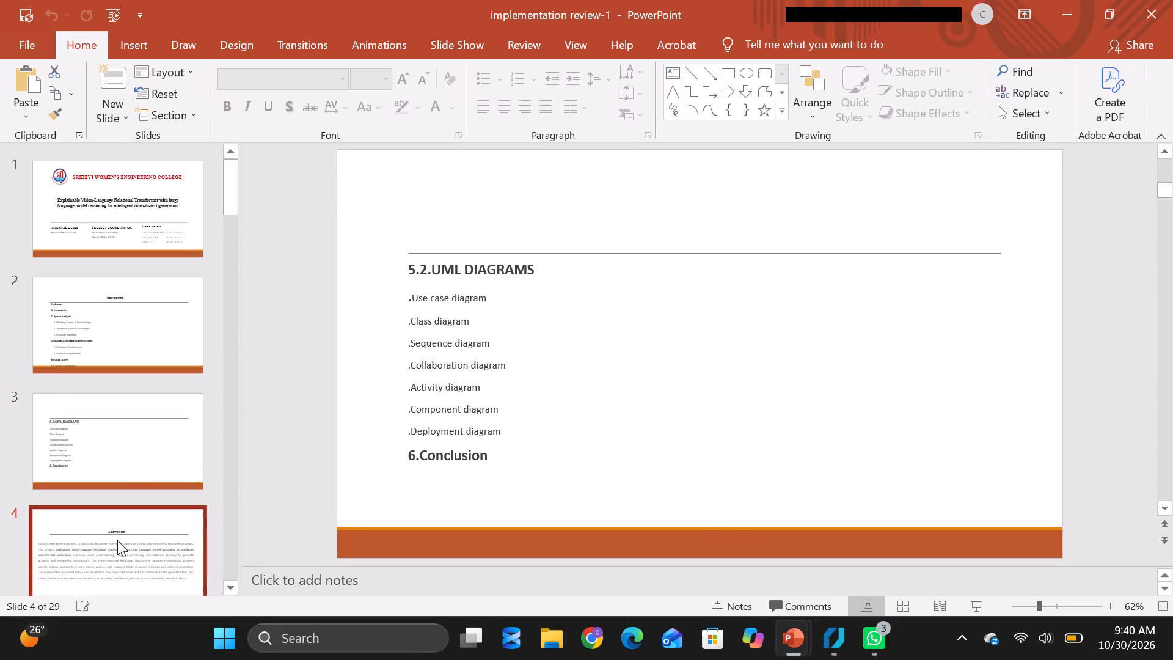
key(Down)
key(Down)
key(Down)
key(Down)
key(Down)
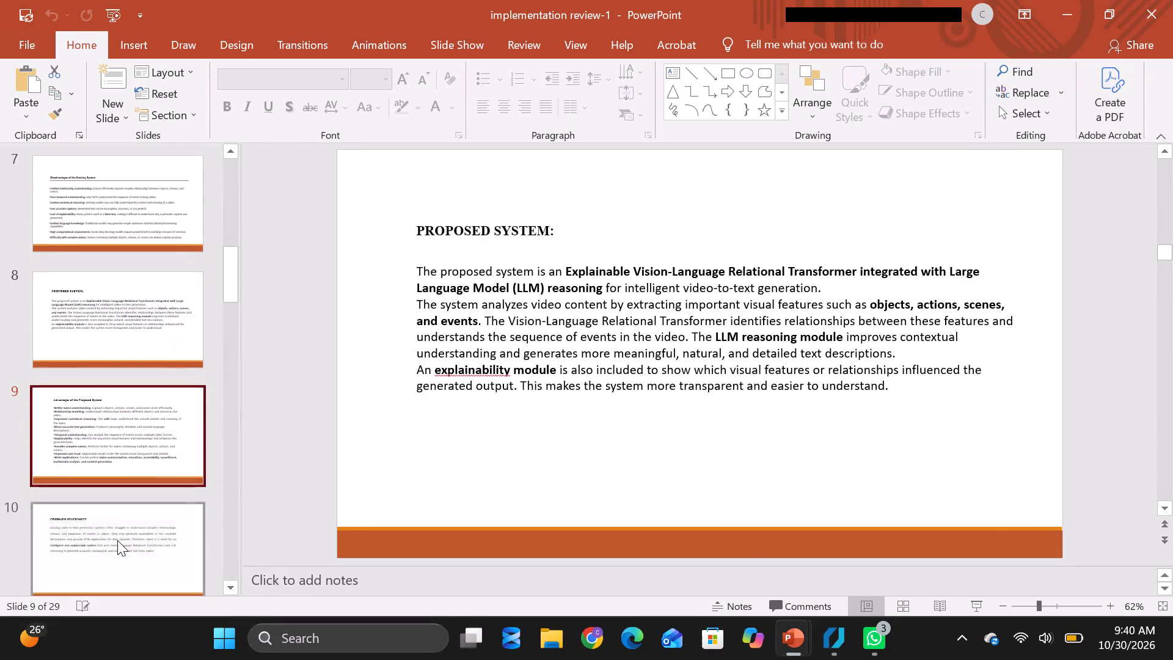
key(Down)
key(Down)
key(Down)
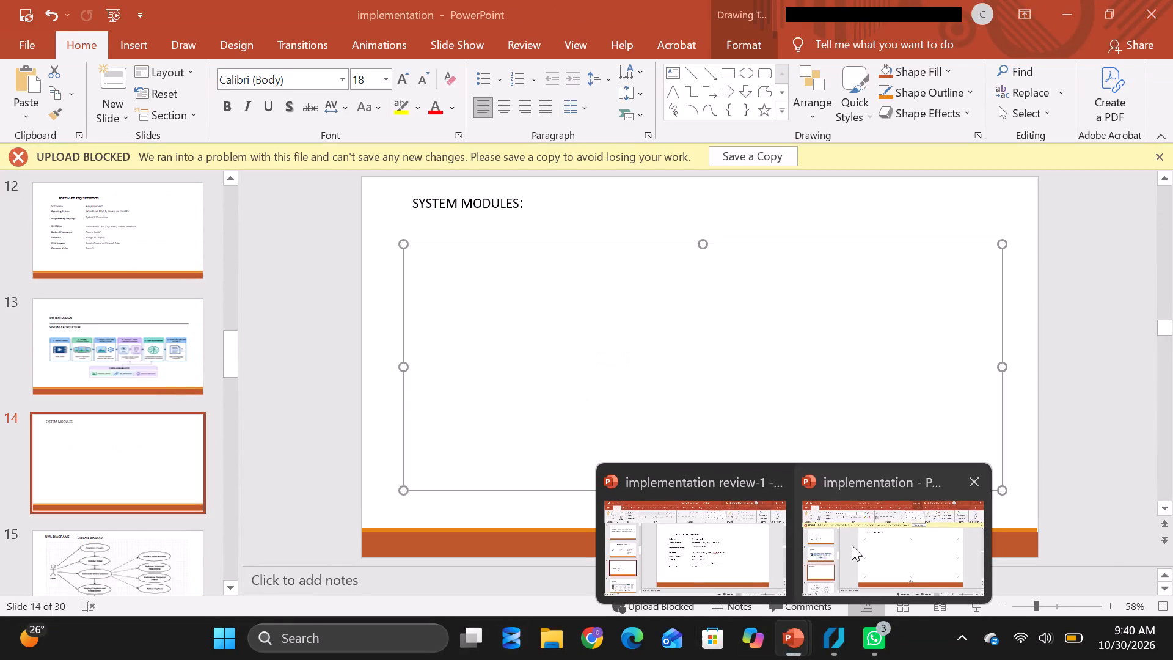
Switch back to the implementation presentation and activate the empty text box below the "SYSTEM MODULES:" heading on slide 14 for text entry.
click(852, 545)
click(466, 266)
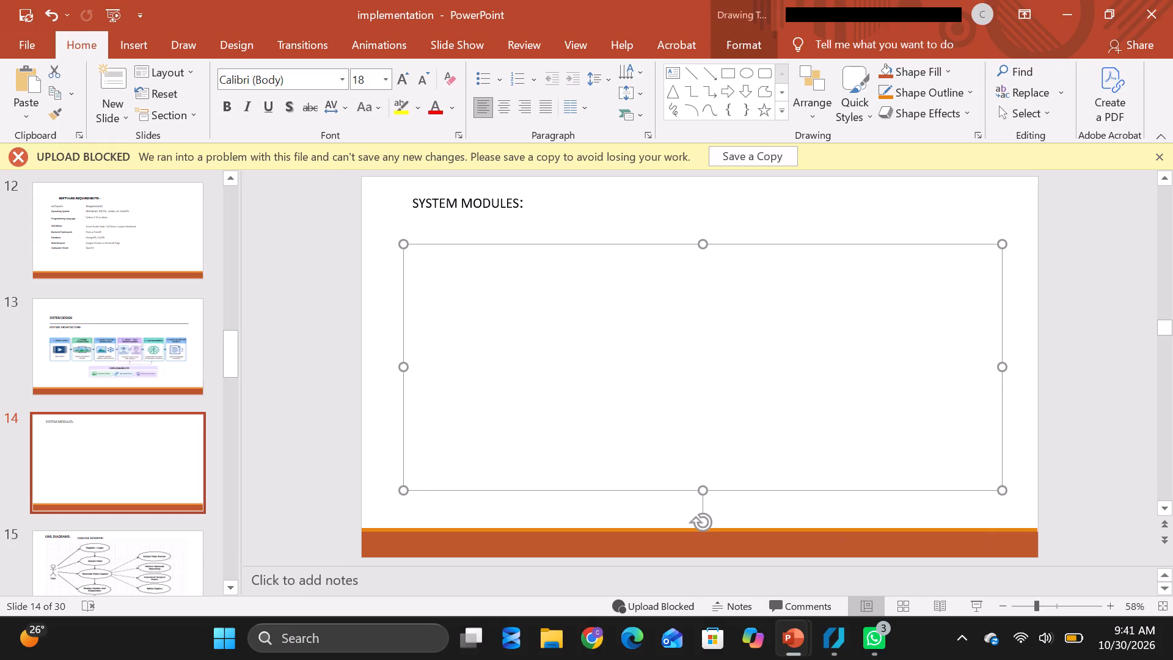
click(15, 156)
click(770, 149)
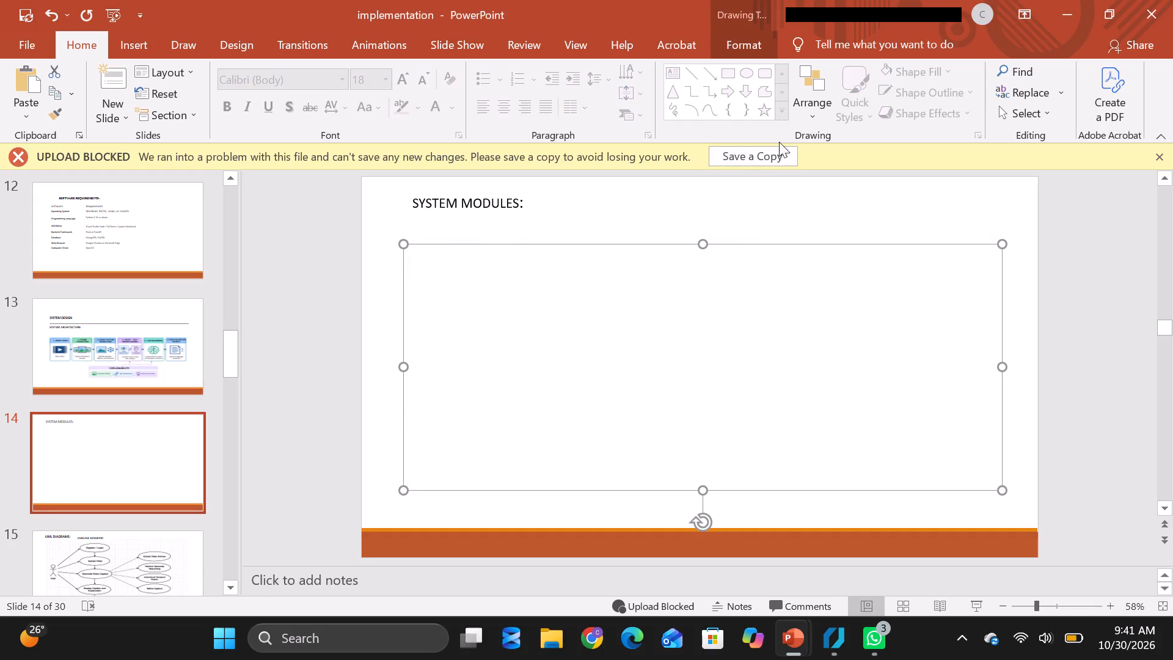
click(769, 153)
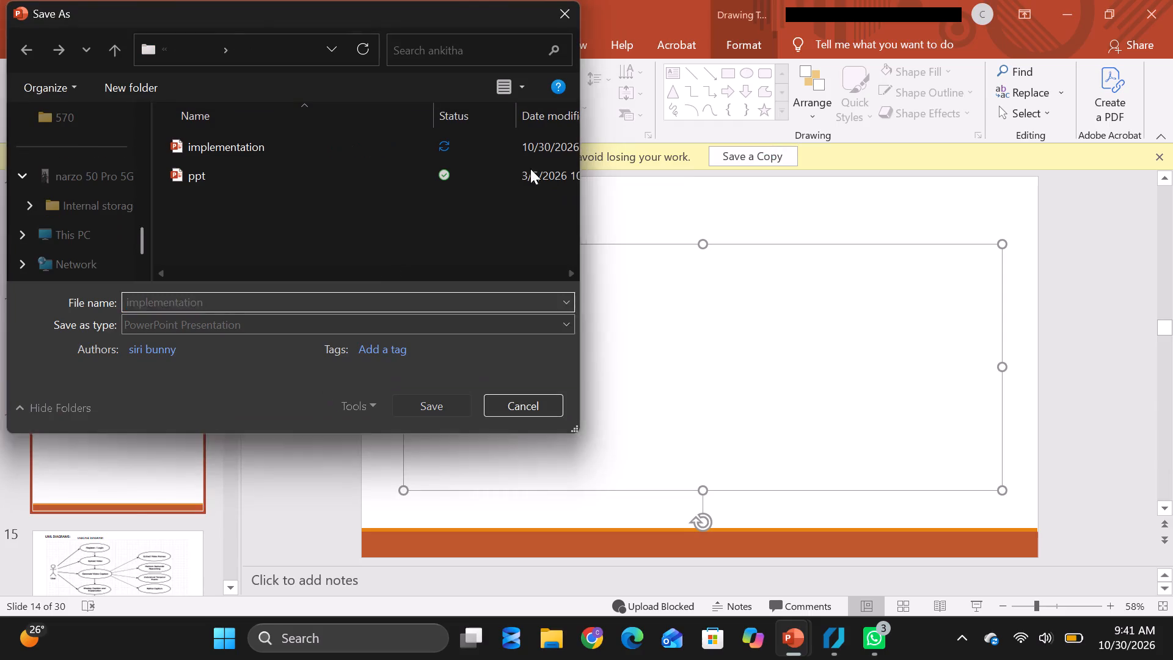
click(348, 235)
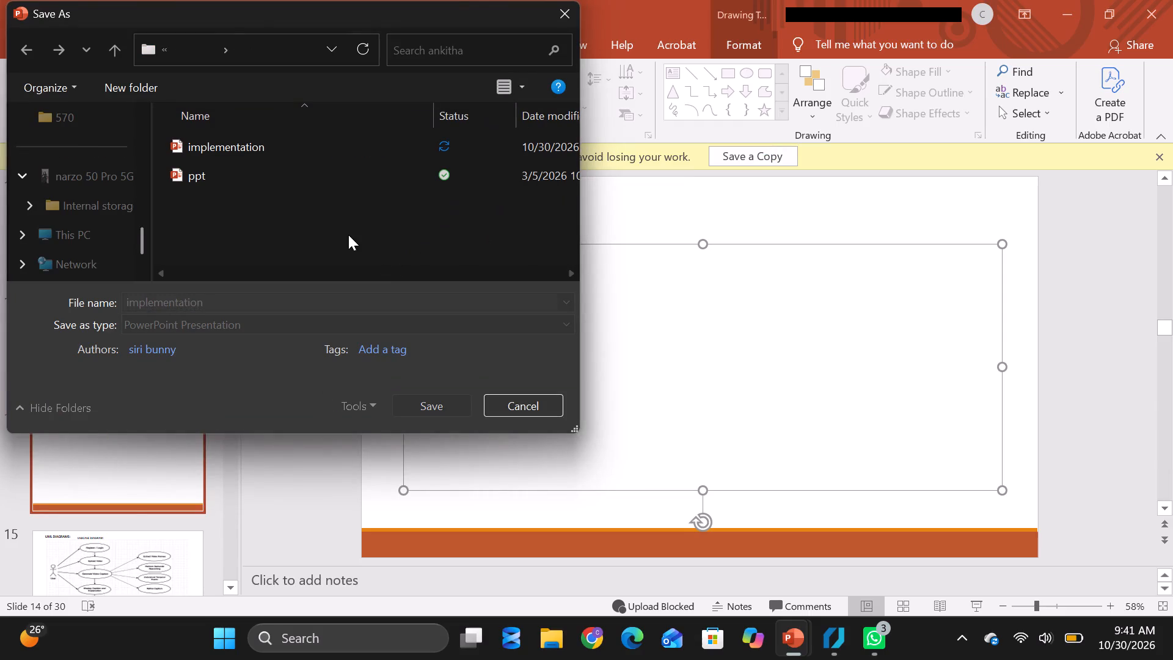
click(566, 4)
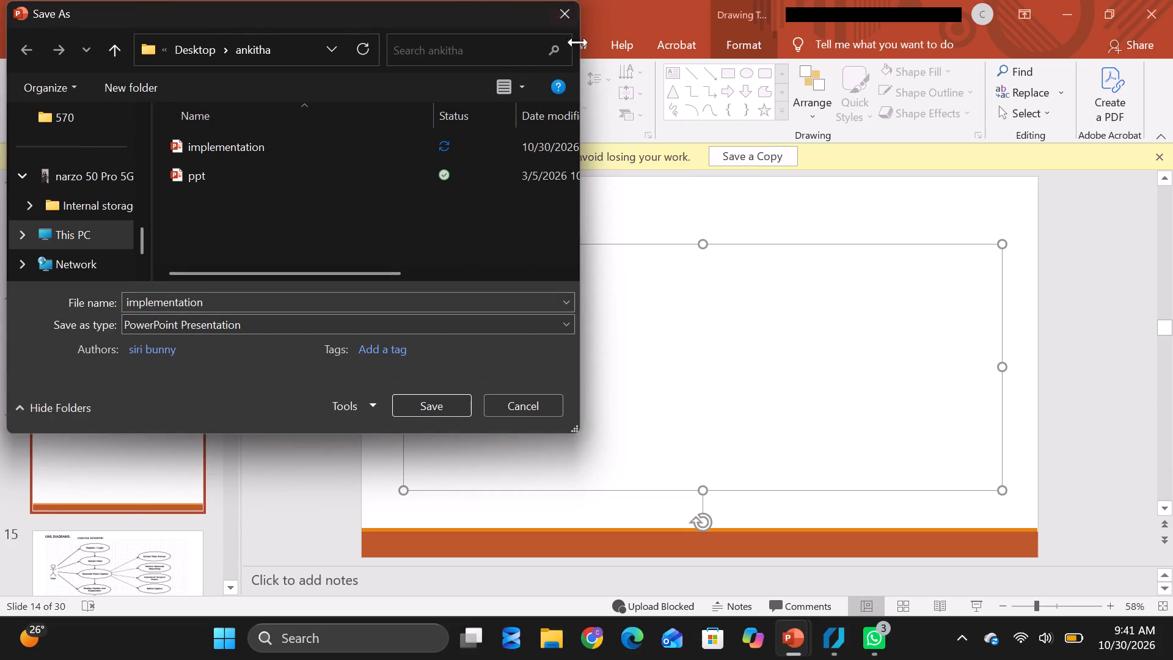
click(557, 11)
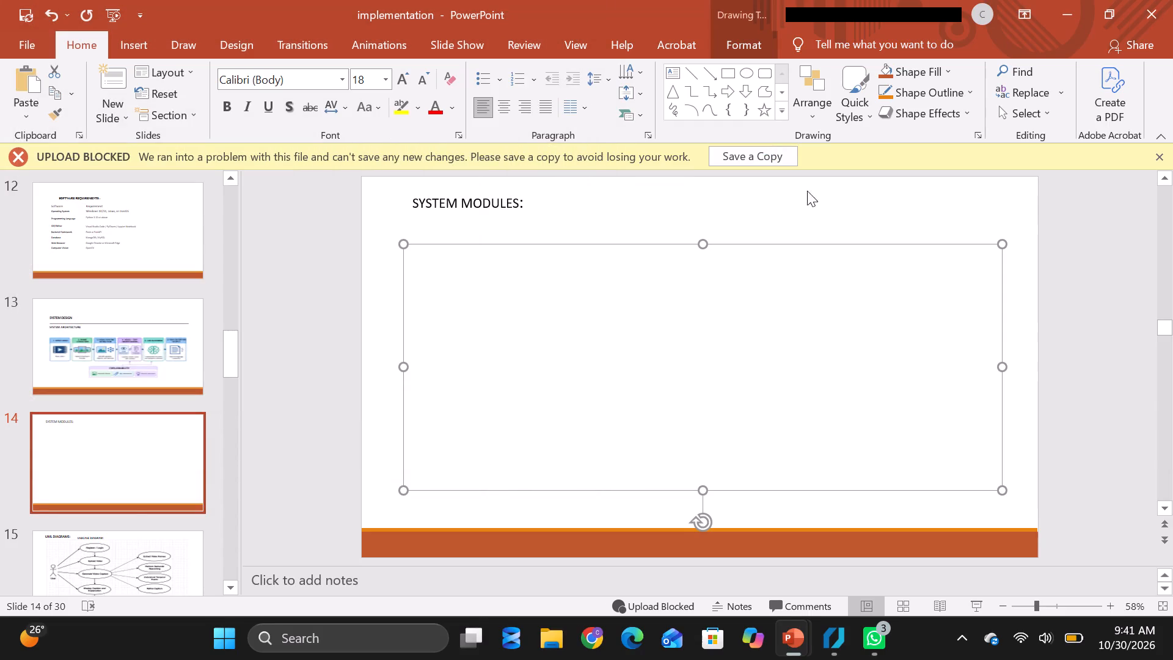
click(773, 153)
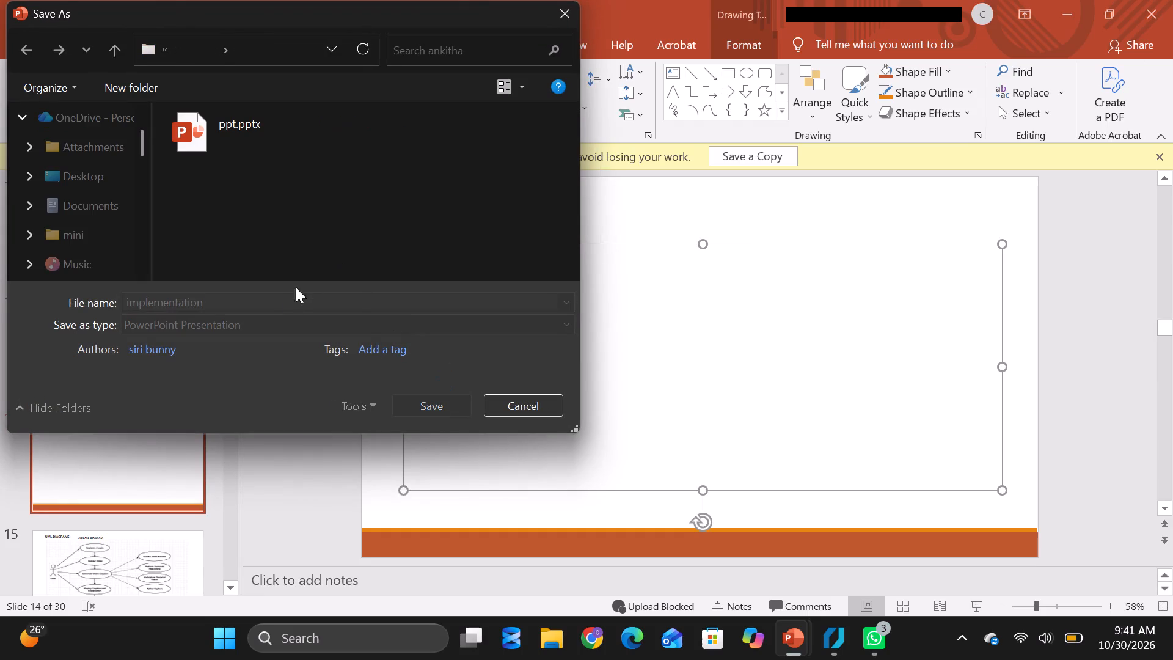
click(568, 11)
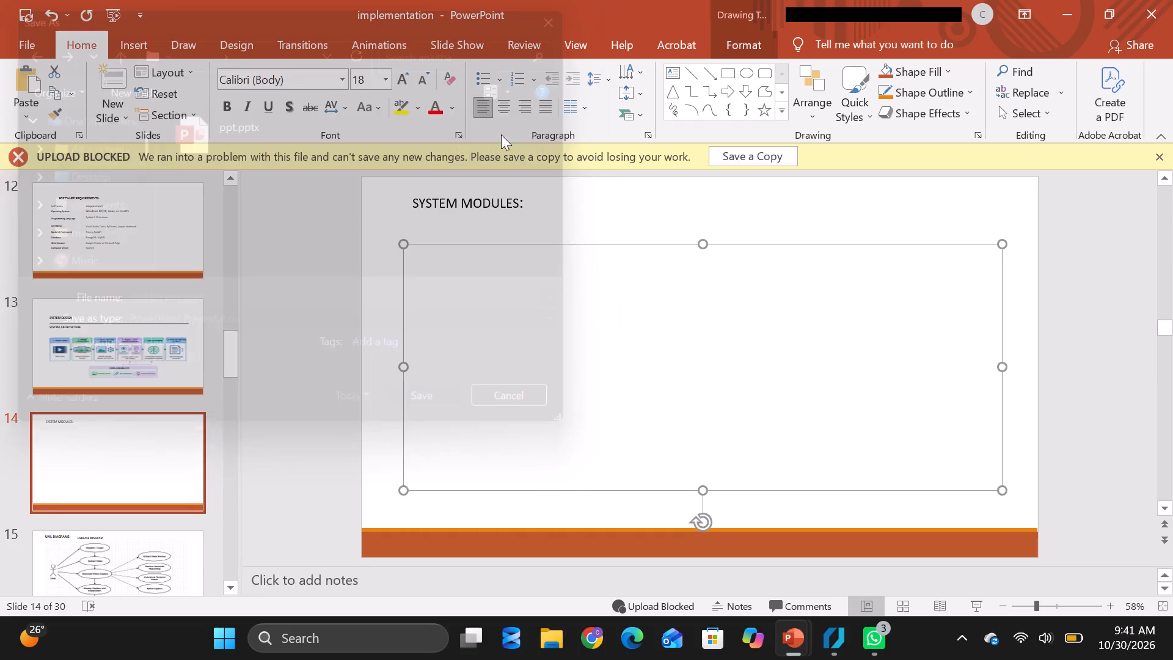
Paste the copied system modules description into the large text box below the "SYSTEM MODULES:" heading.
click(459, 290)
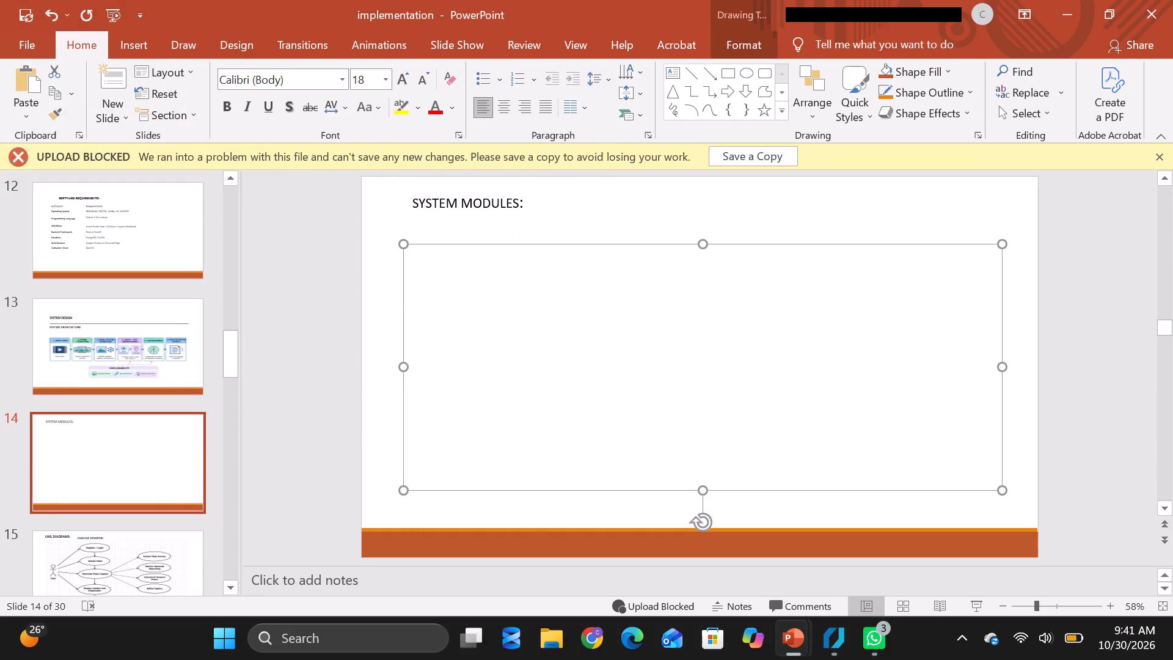
key(ctrl+v)
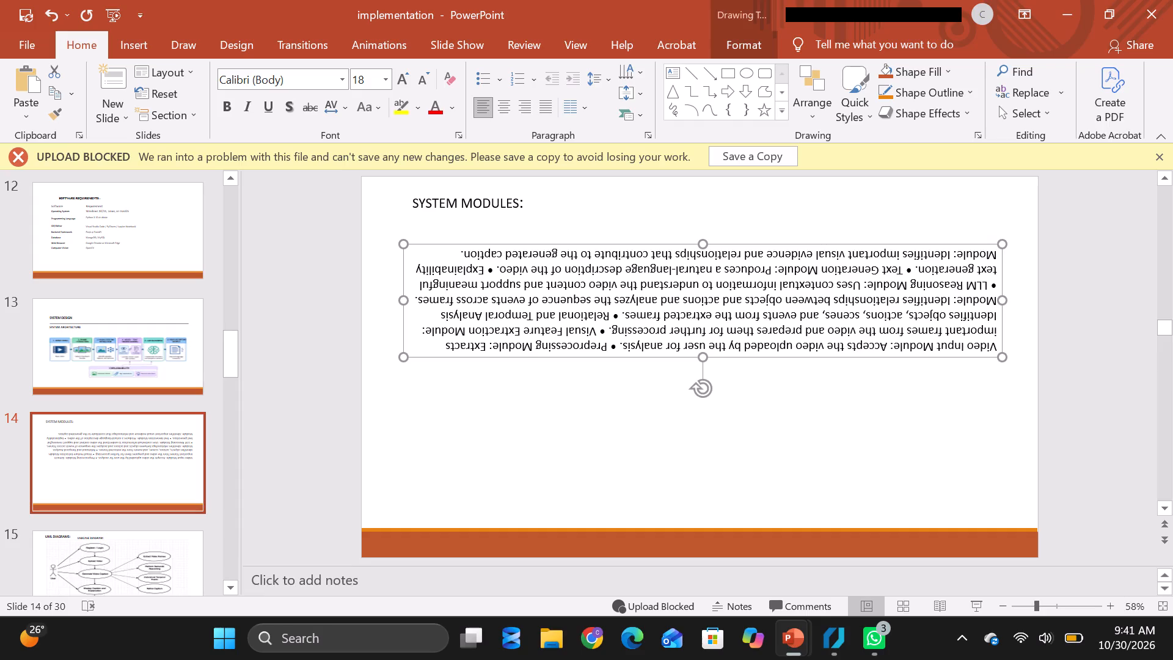
Rotate the module description's text box by 180 degrees so the upside-down text reads upright.
drag(700, 392, 700, 204)
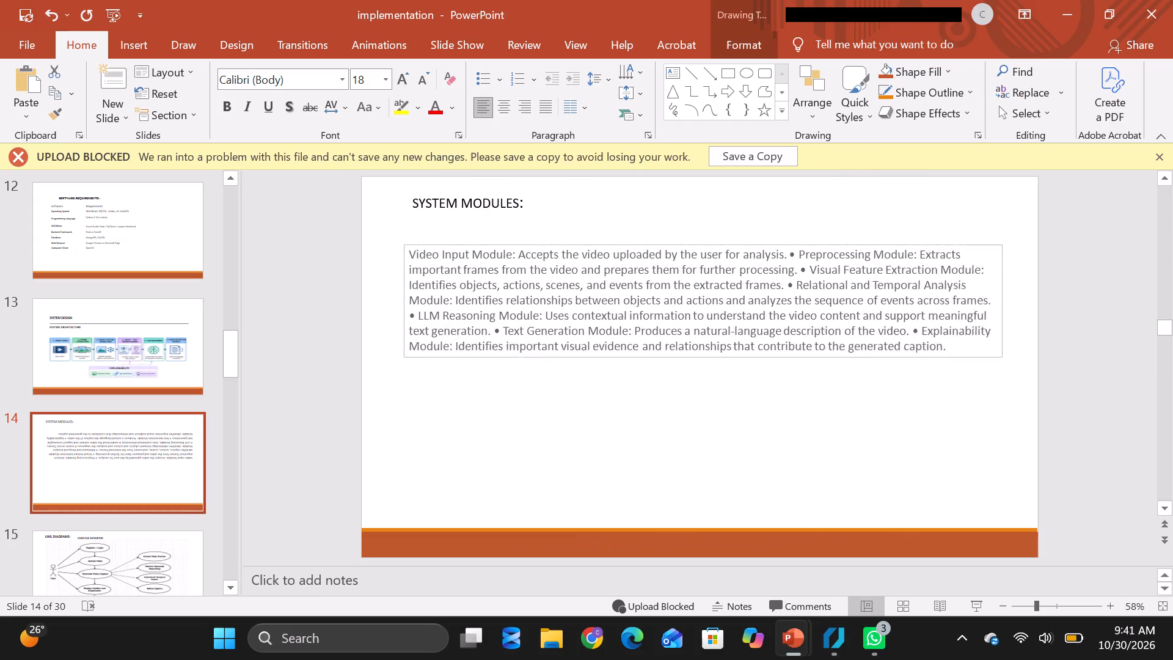
drag(700, 204, 709, 204)
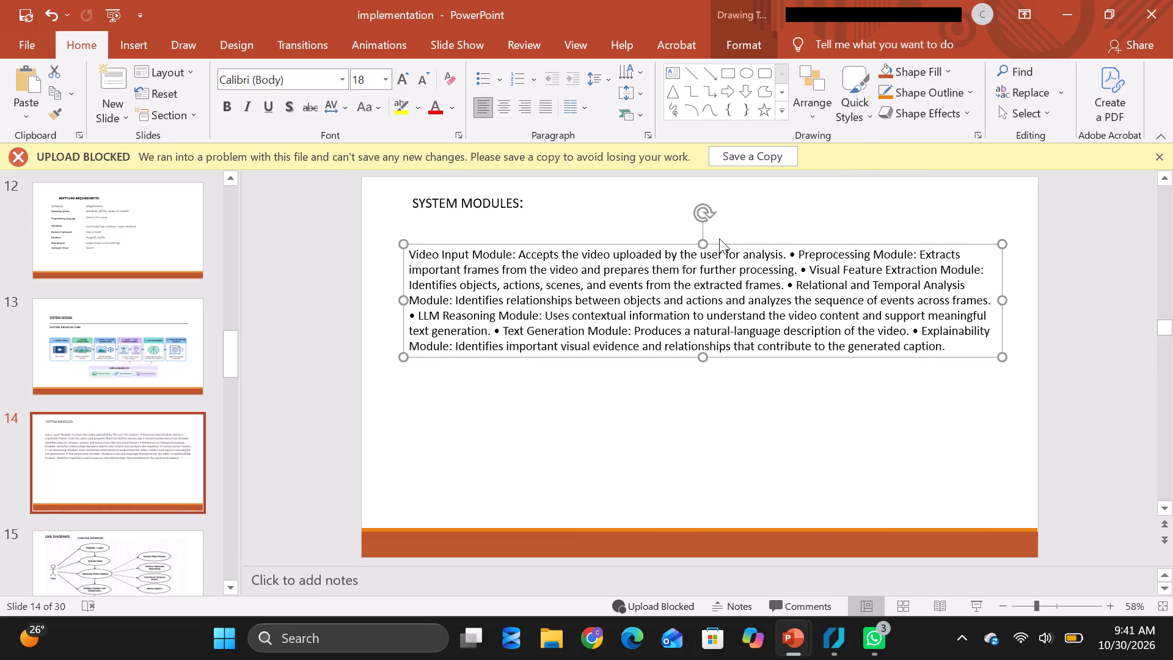
click(407, 255)
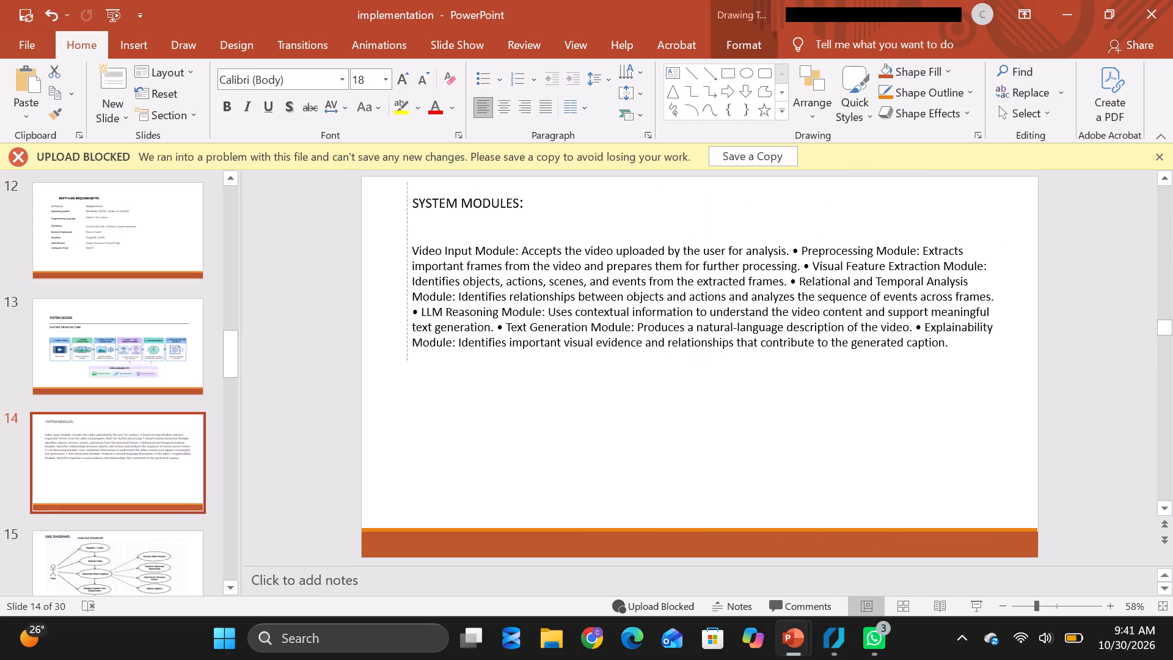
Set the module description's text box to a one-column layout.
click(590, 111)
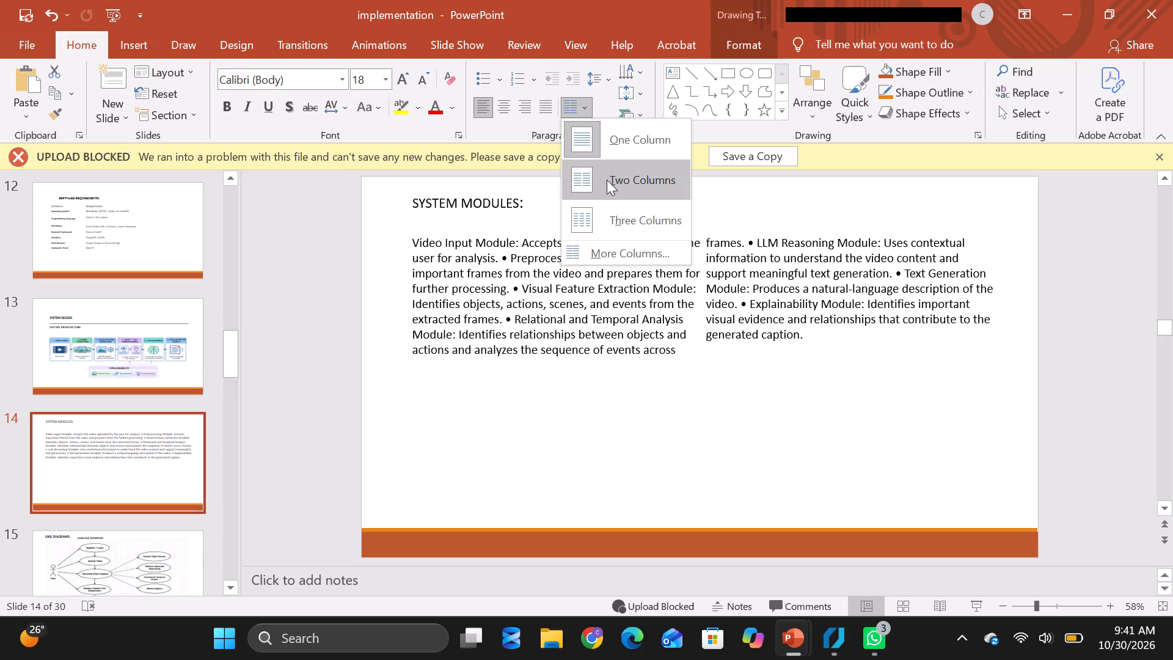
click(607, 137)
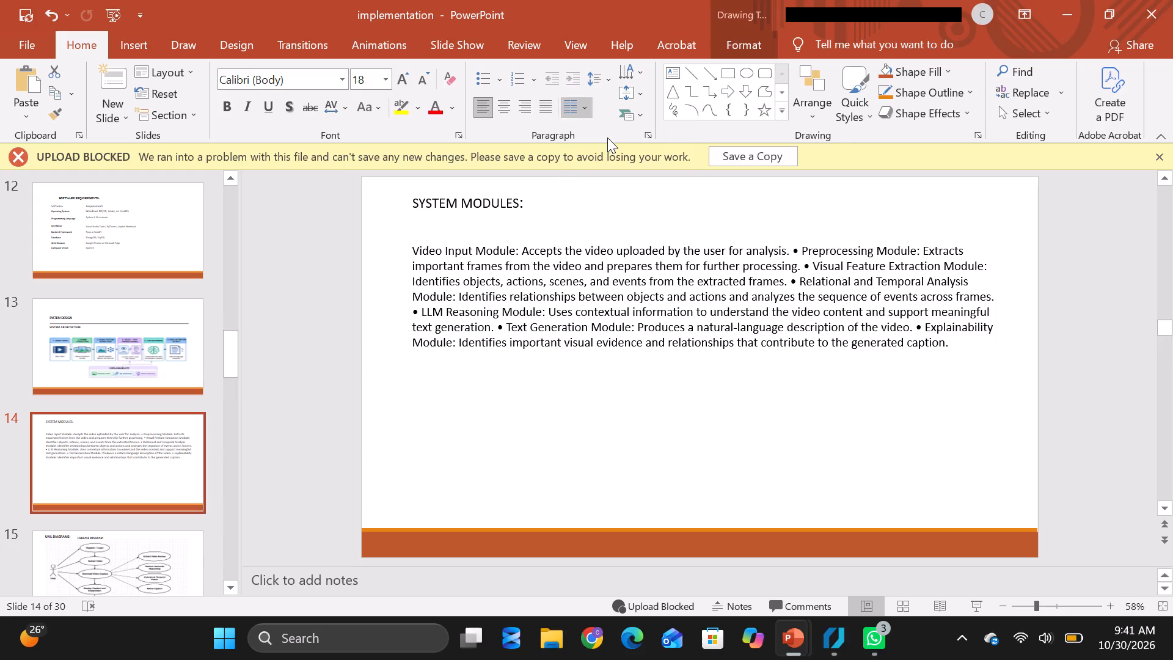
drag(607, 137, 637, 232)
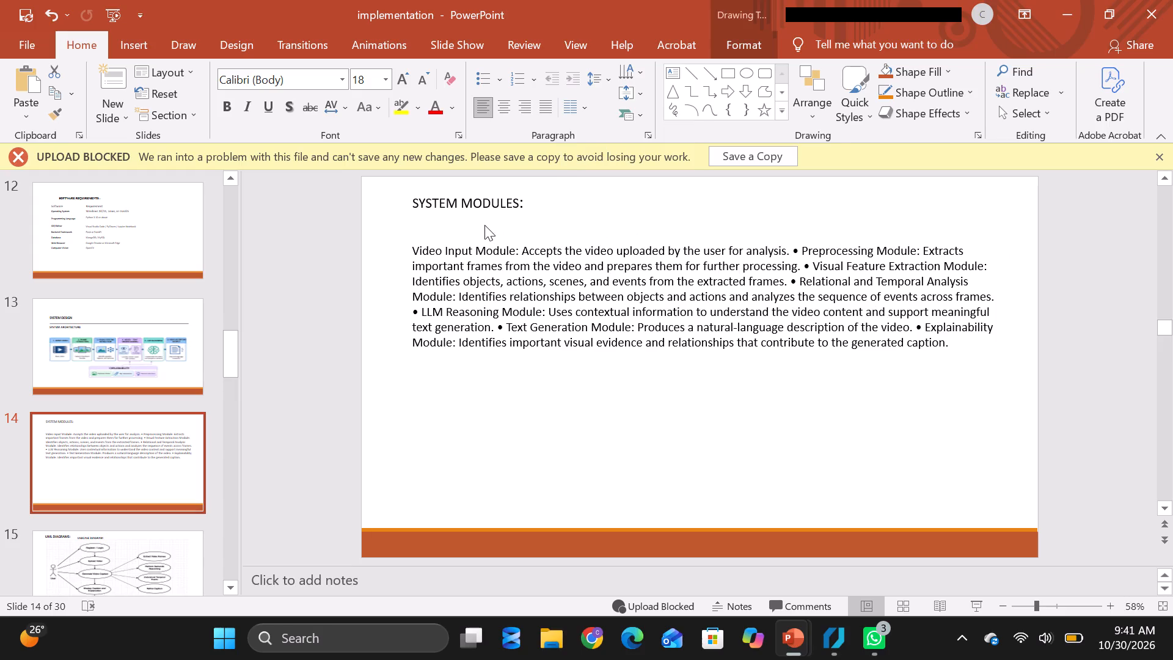
Increase the line spacing of the entire module description to 1.5.
click(414, 255)
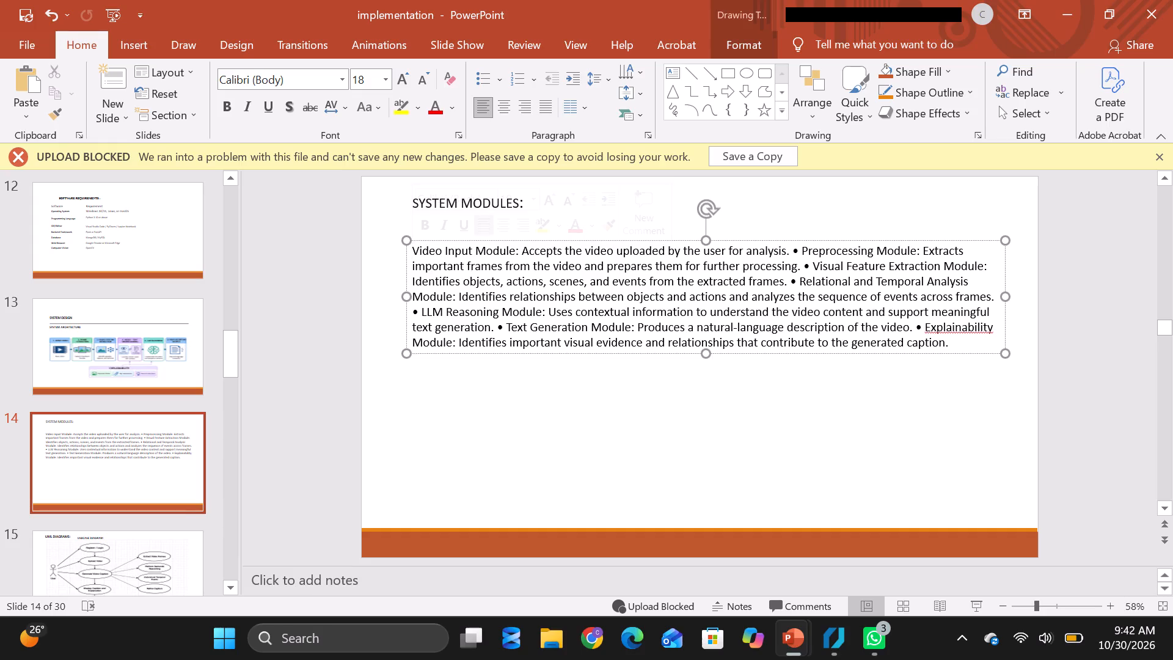
click(954, 343)
drag(950, 343, 410, 260)
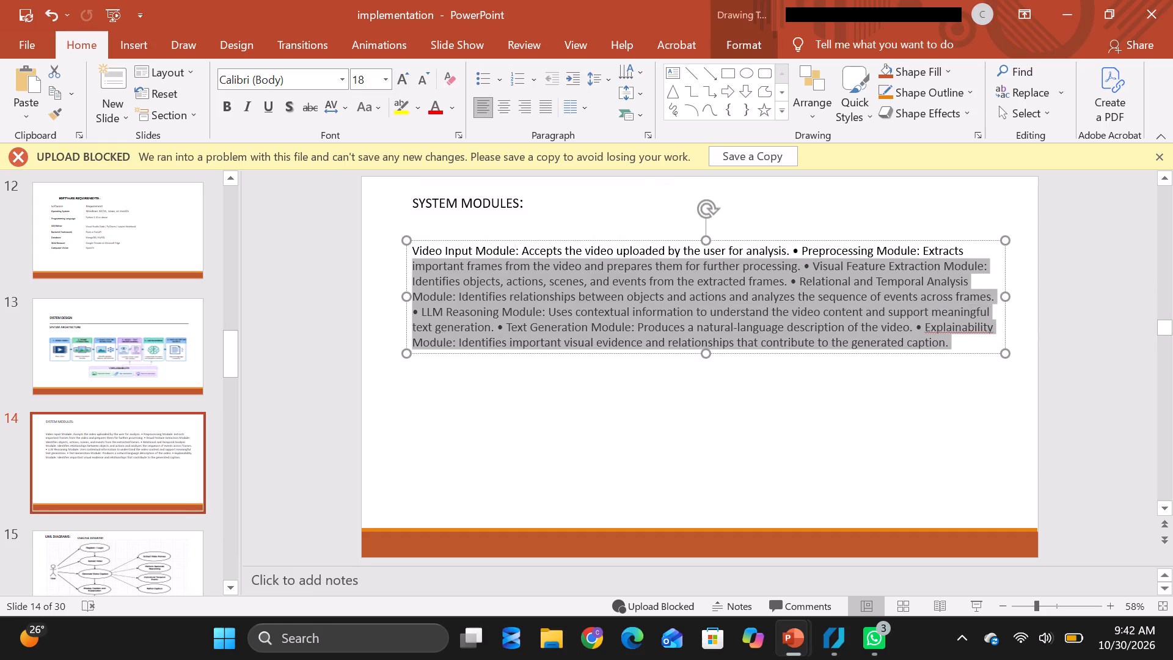
drag(410, 260, 389, 256)
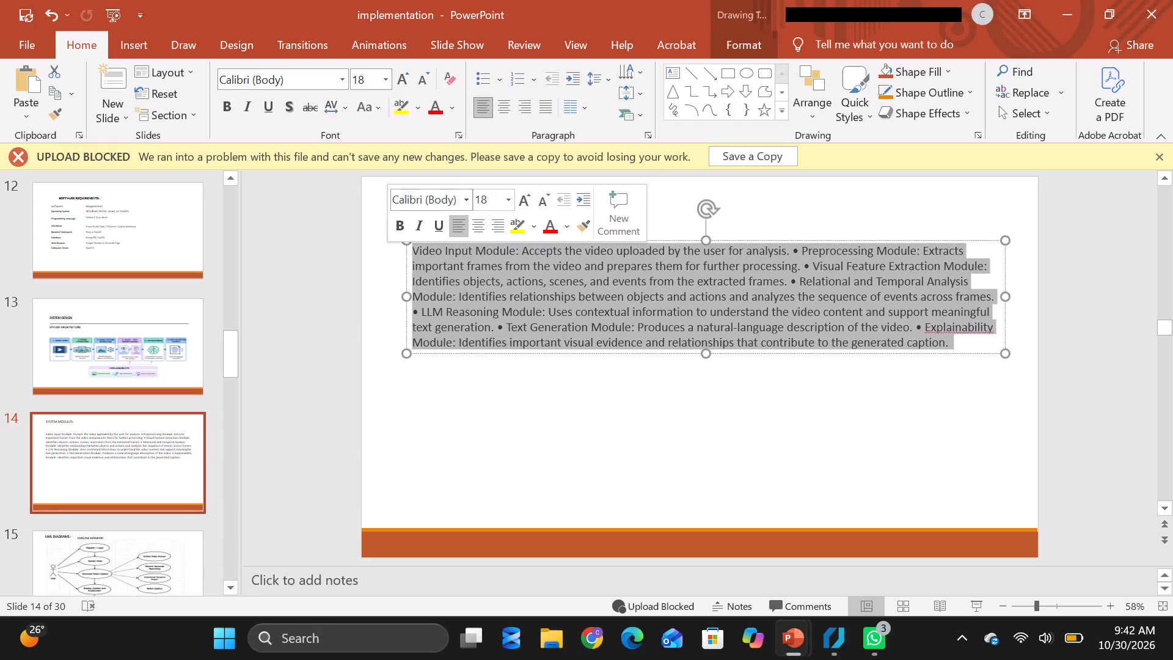
click(605, 79)
click(626, 119)
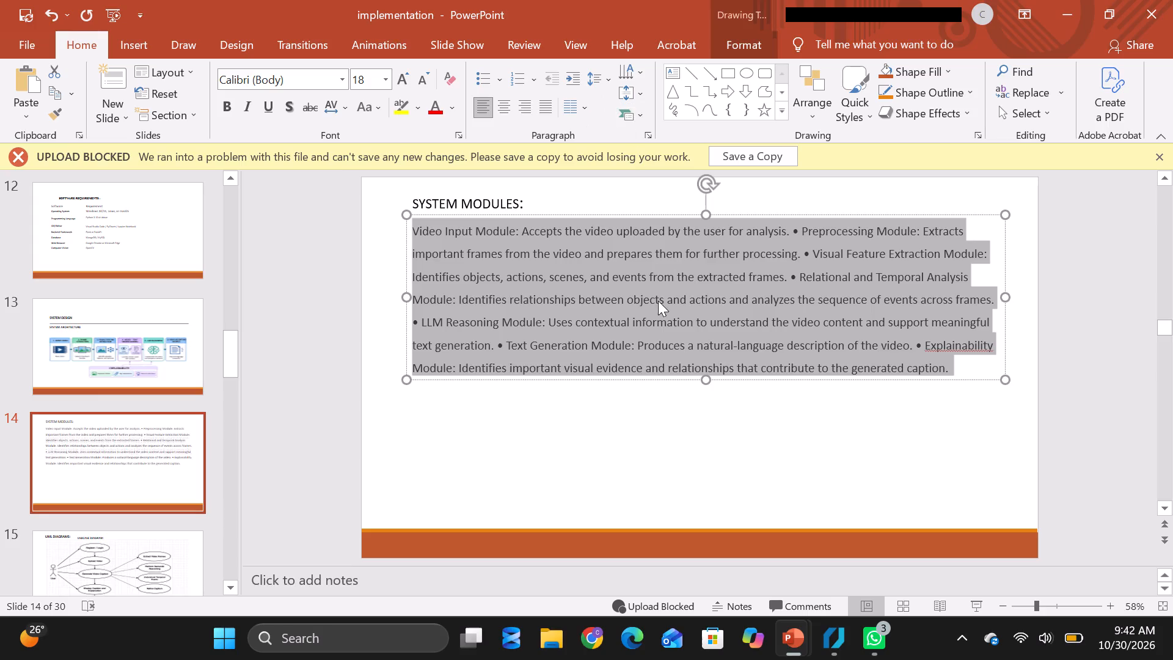
click(674, 398)
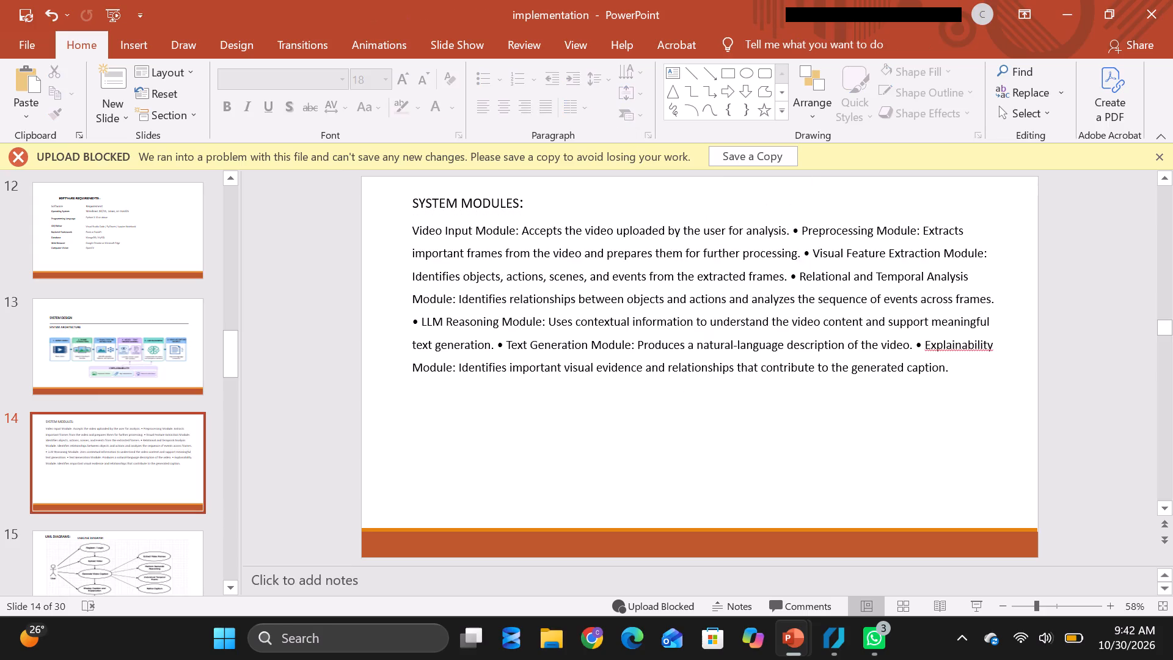
Break the module description into separate lines so each module, from Preprocessing through Explainability, starts on its own line.
click(791, 232)
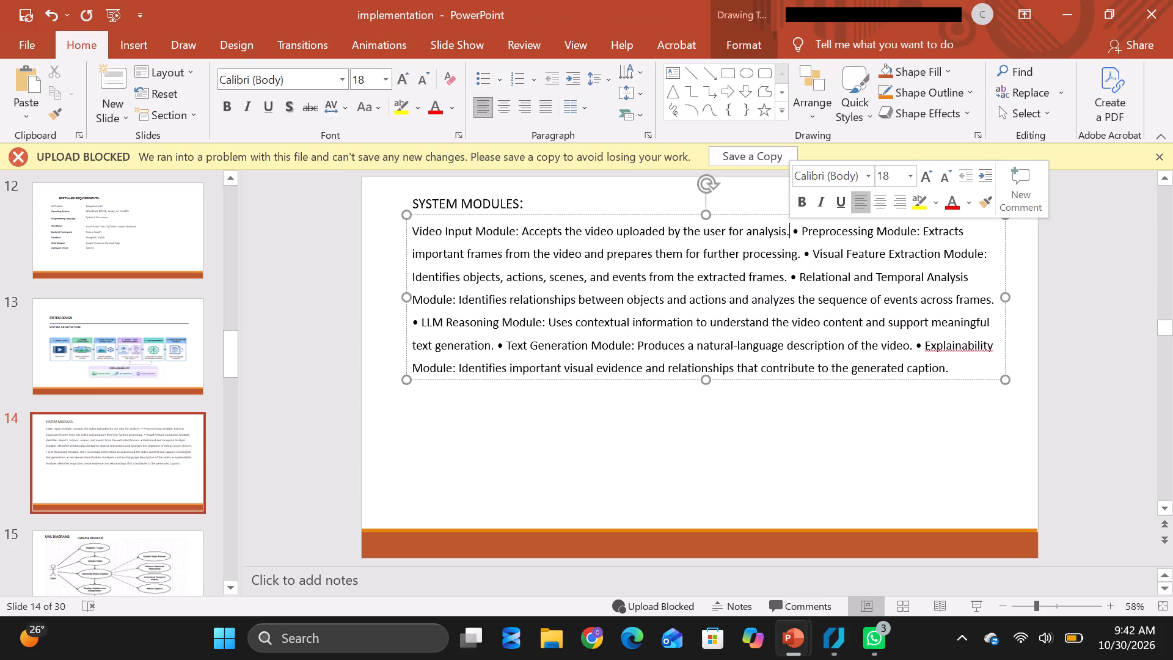
key(Return)
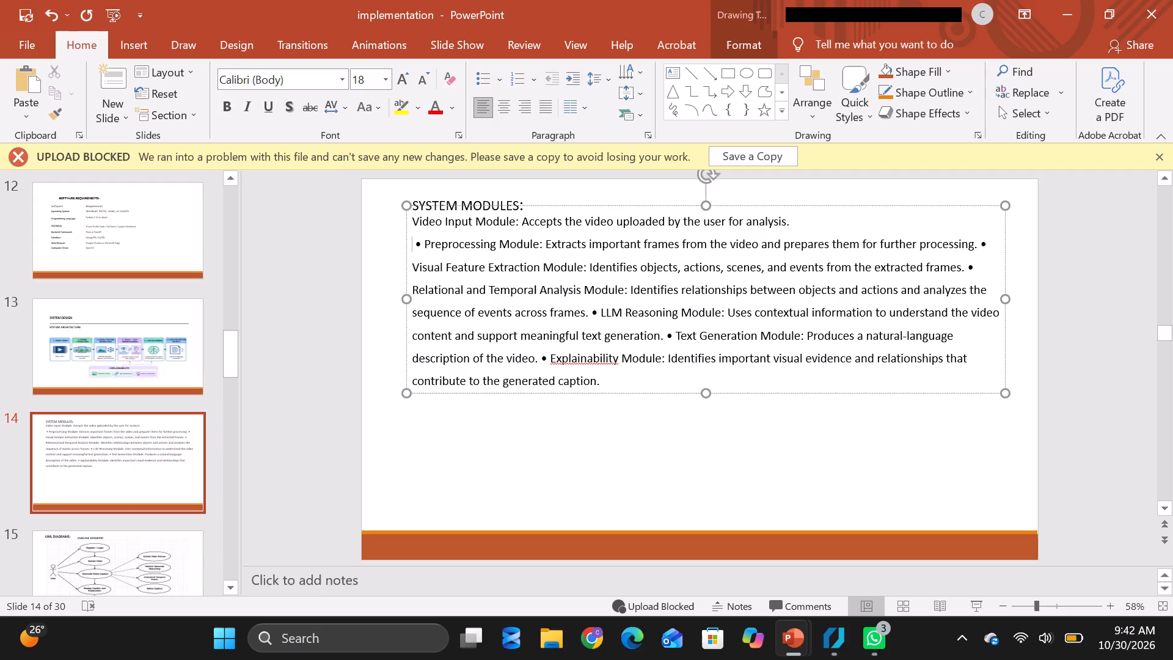
click(980, 237)
key(Return)
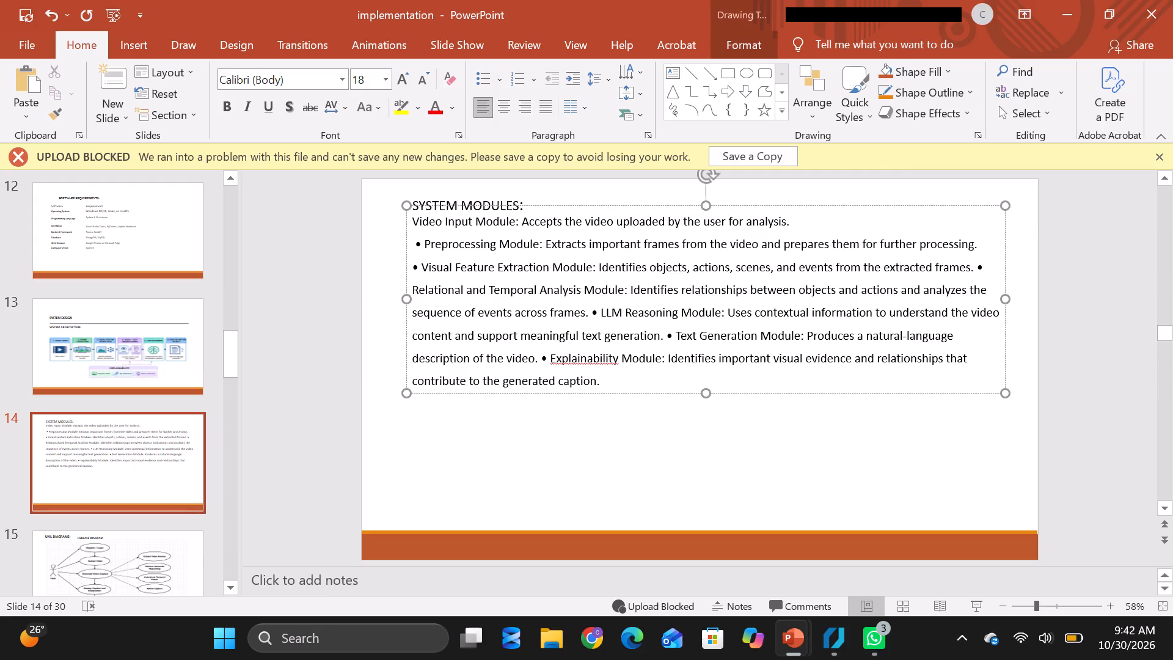
click(973, 265)
key(Return)
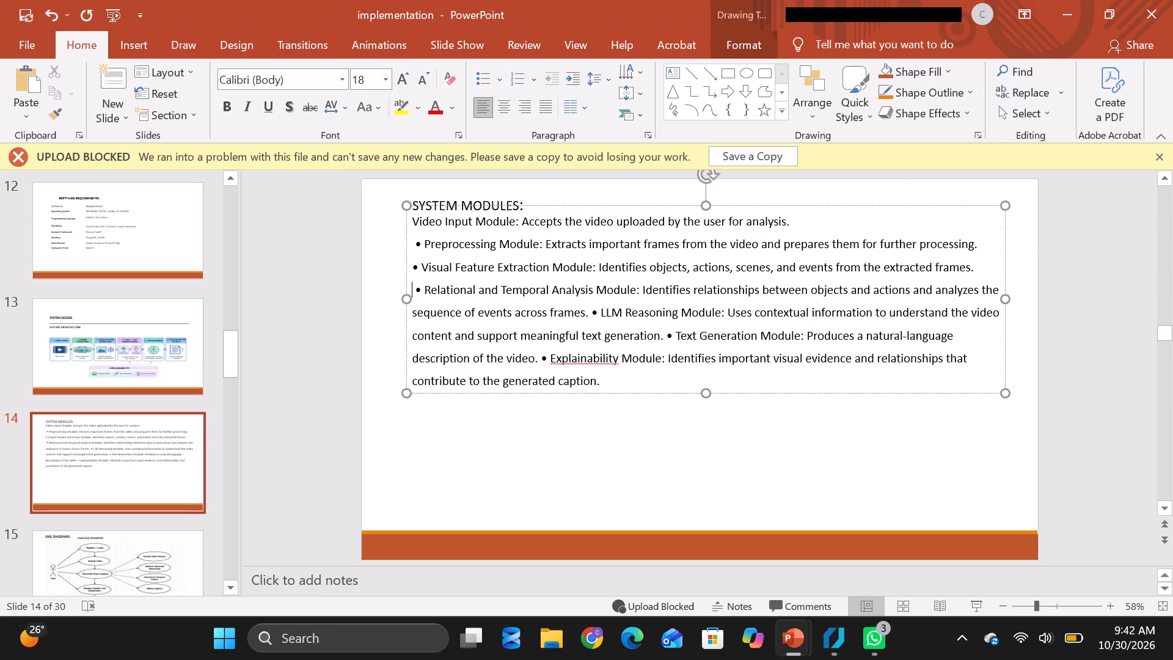
click(590, 312)
key(Return)
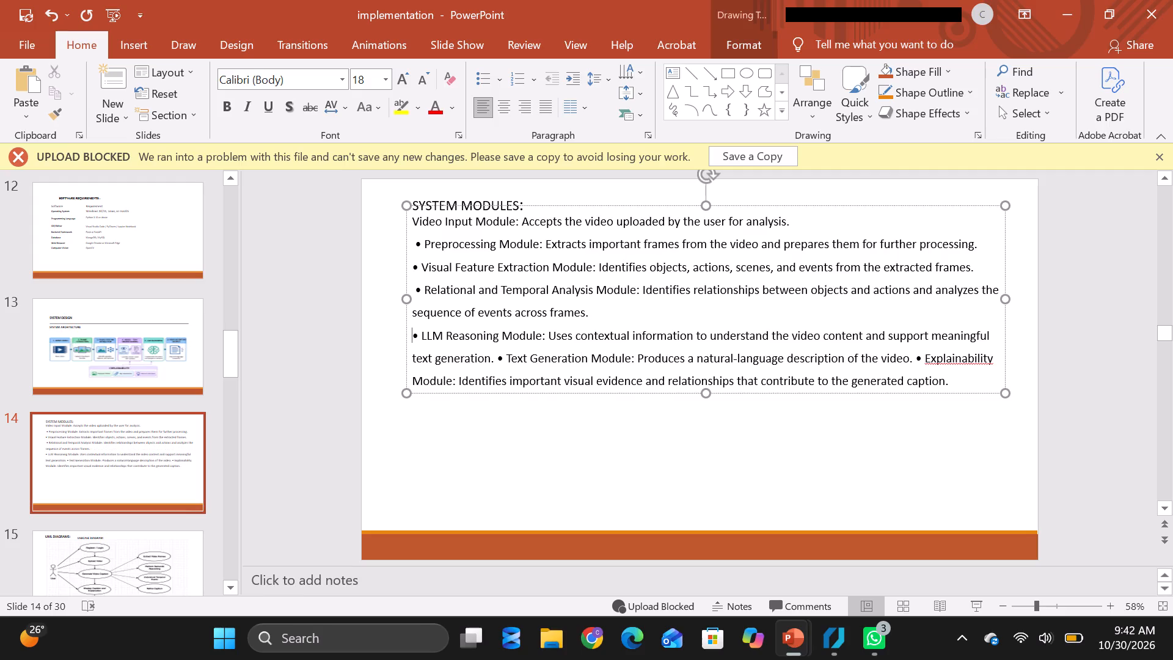
click(495, 359)
key(Return)
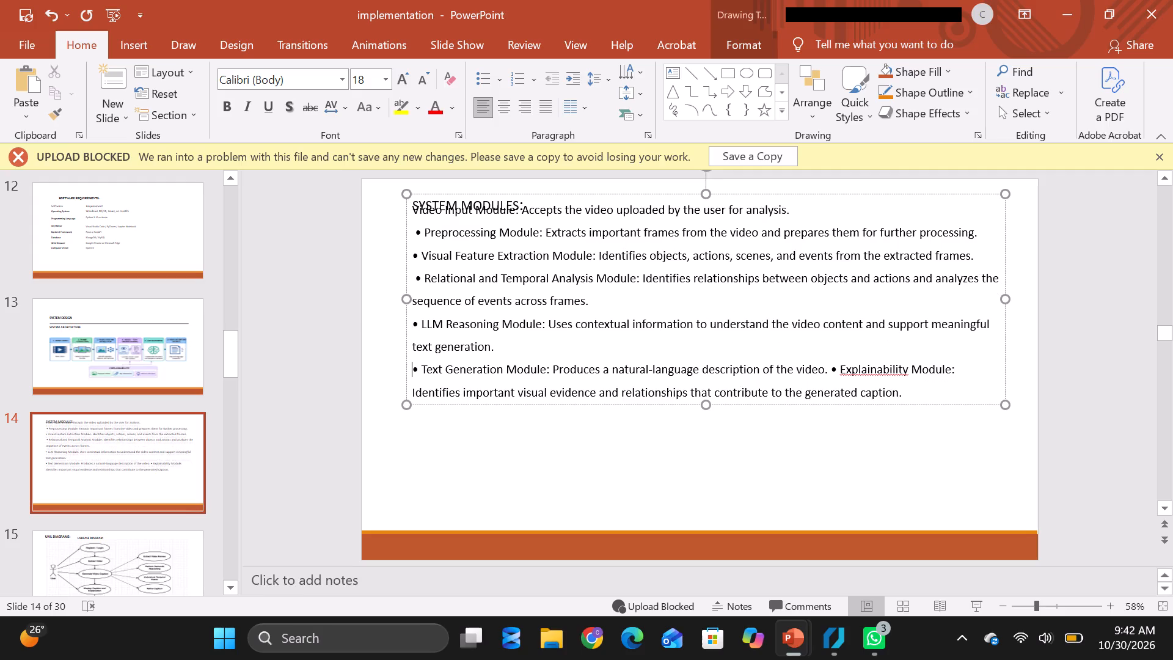
click(827, 372)
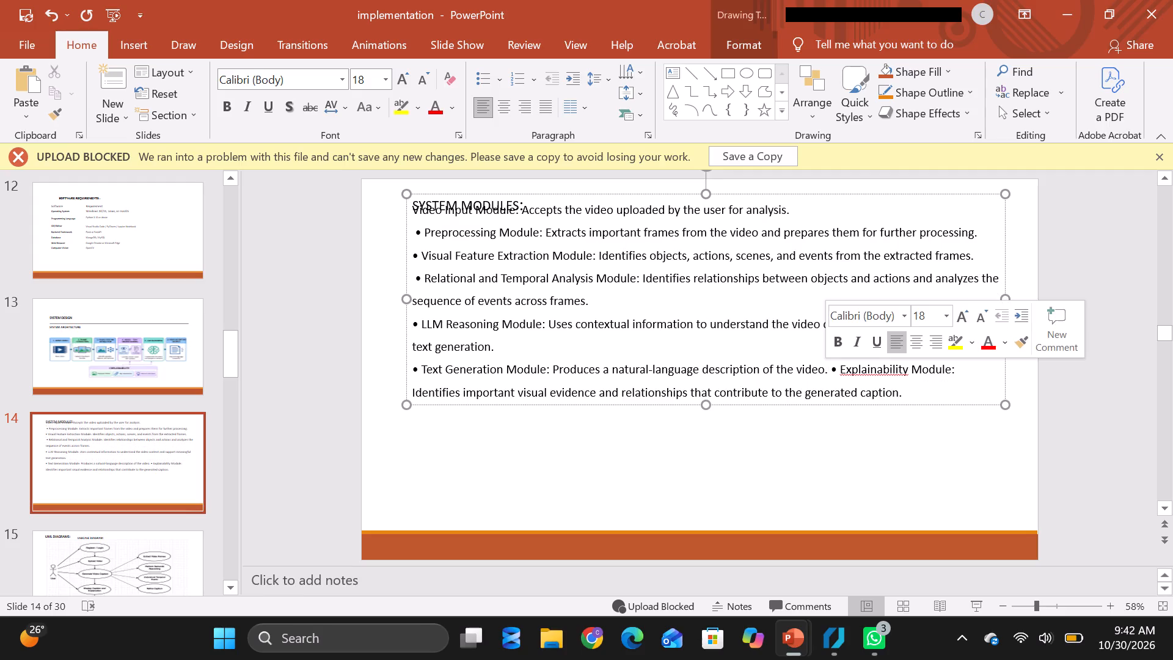
key(Return)
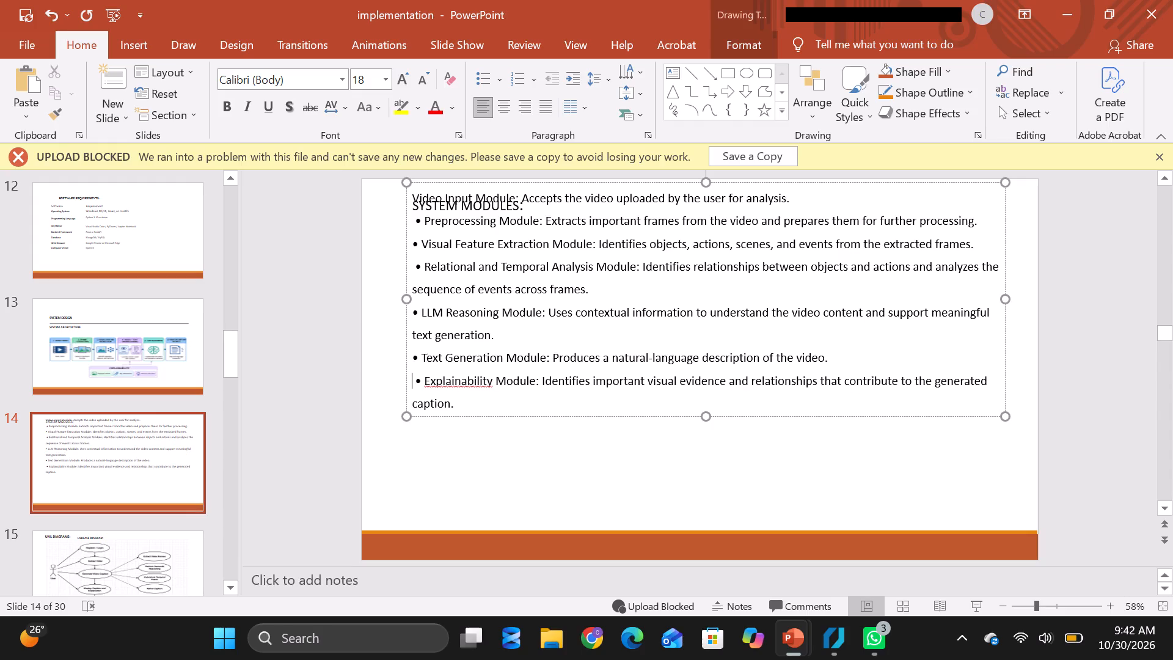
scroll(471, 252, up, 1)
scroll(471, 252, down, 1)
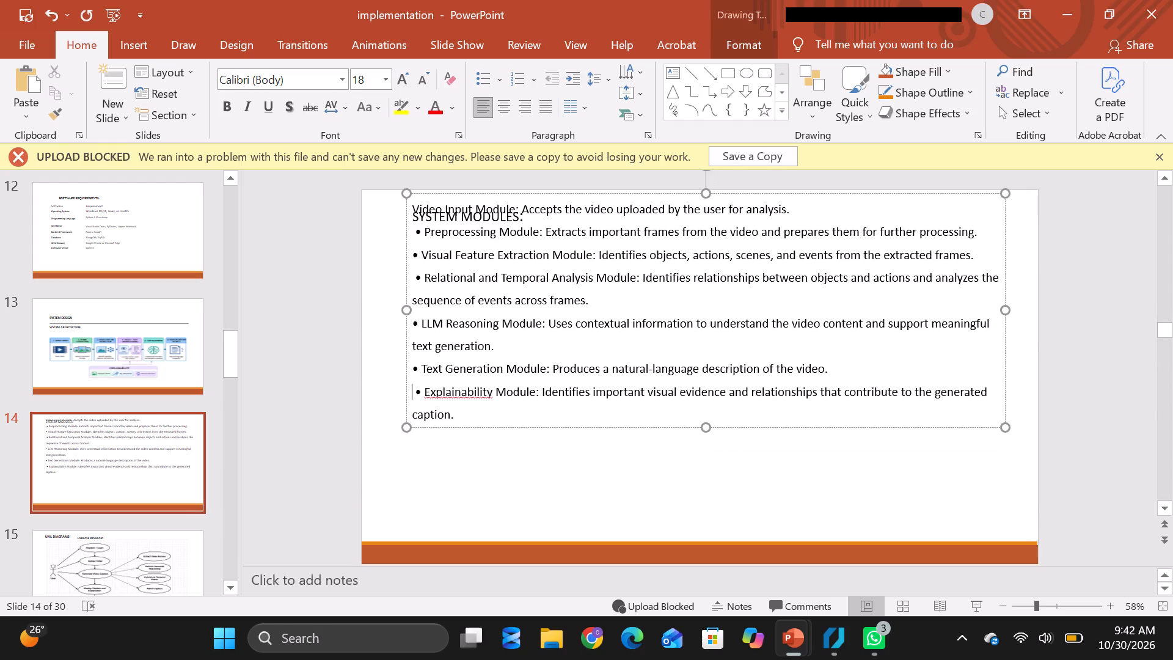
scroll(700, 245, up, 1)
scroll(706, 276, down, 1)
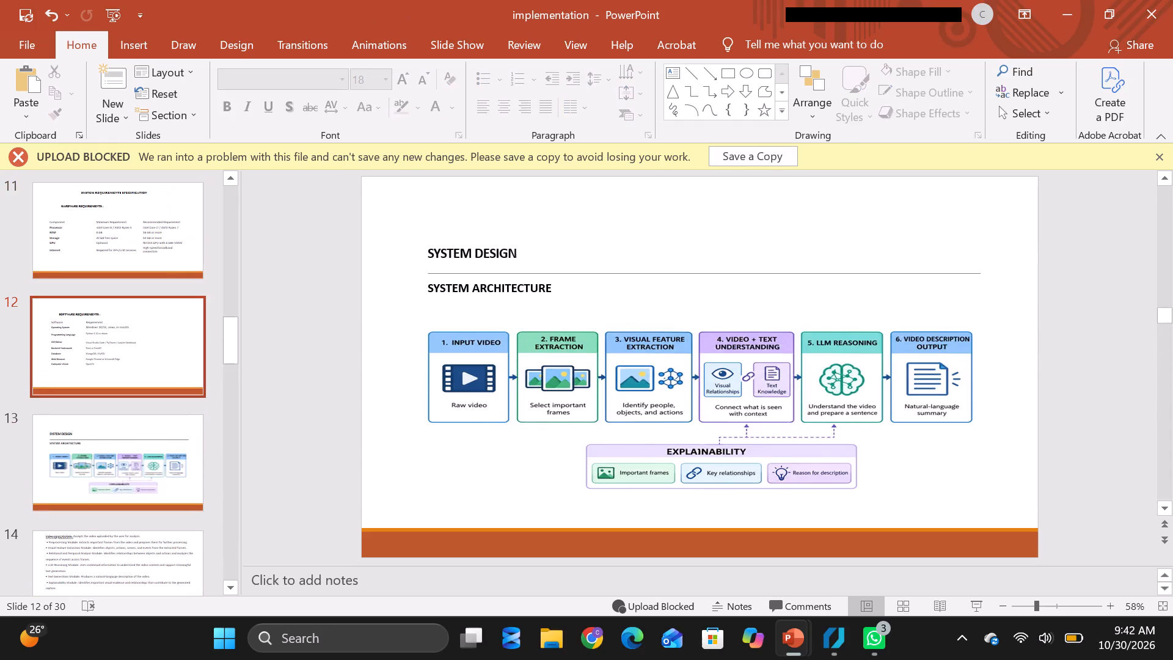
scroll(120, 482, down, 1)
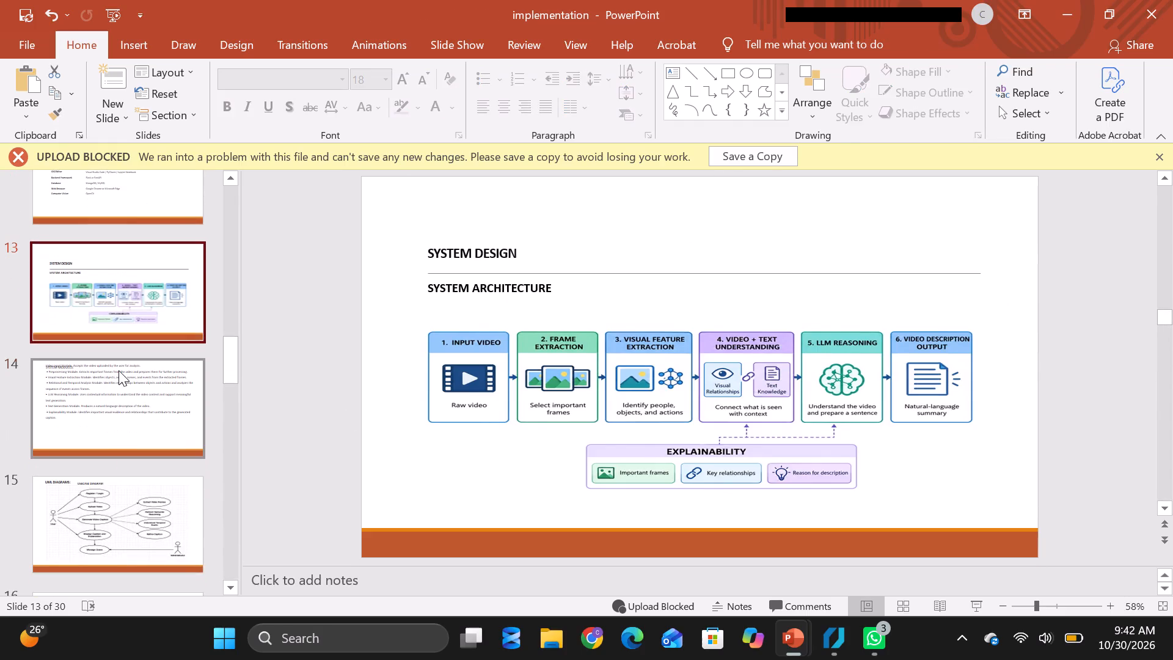
Move the module description's text box down on slide 14 so it sits clear below the "SYSTEM MODULES:" heading.
click(119, 370)
click(541, 295)
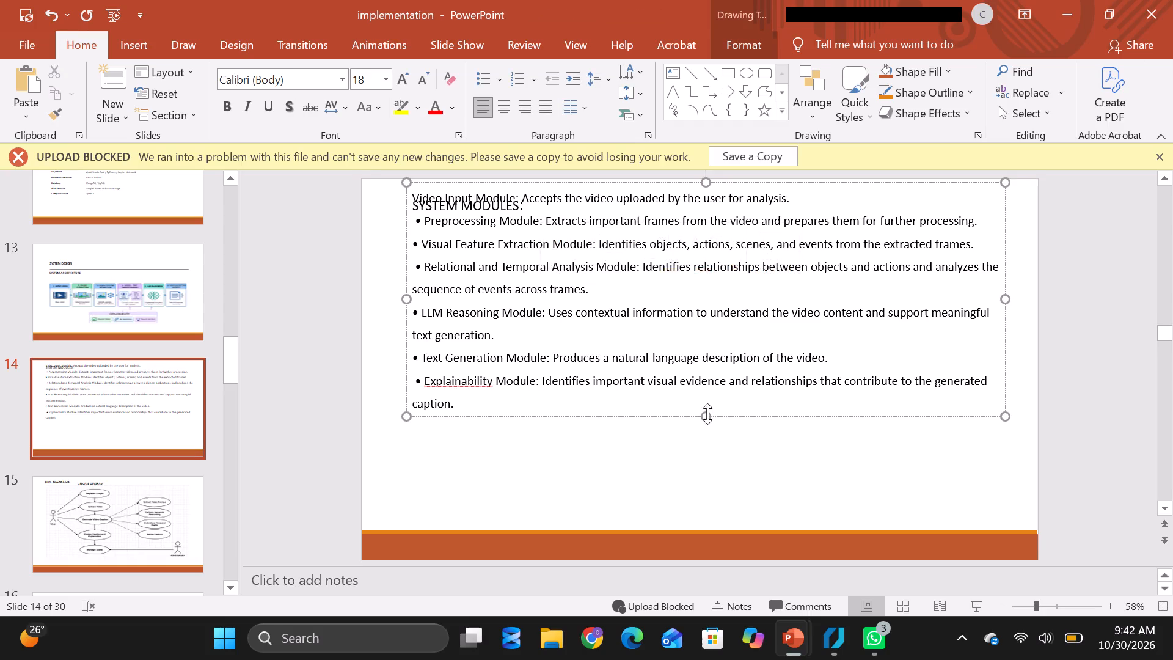
drag(707, 414, 709, 472)
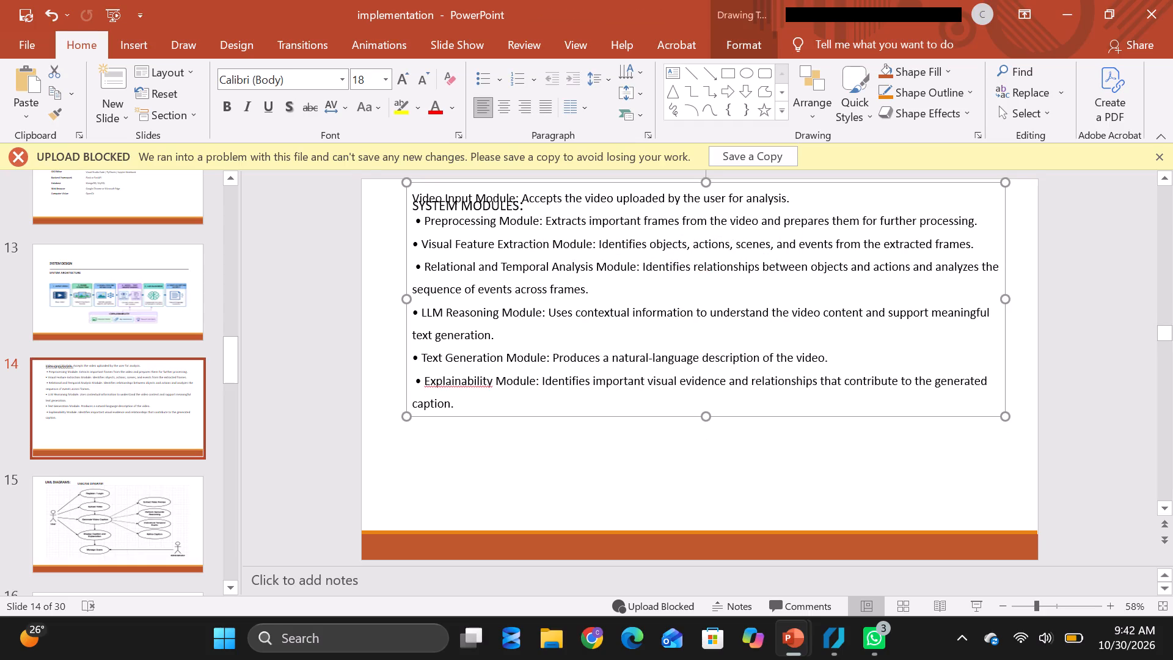
drag(739, 313, 740, 374)
click(740, 374)
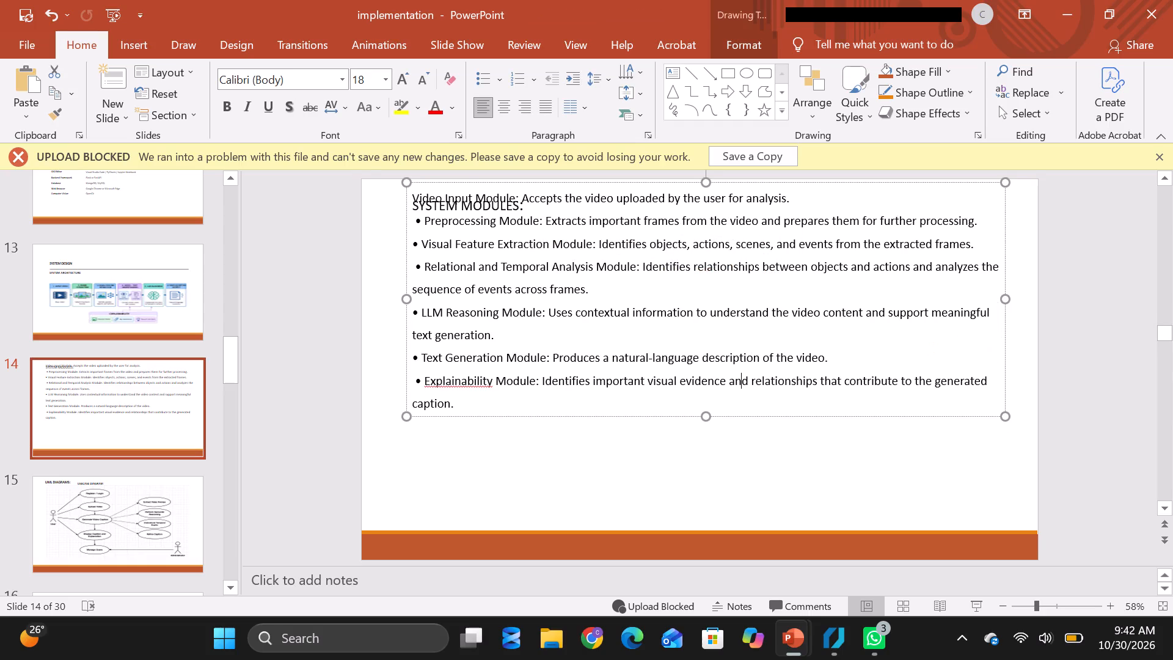
click(758, 406)
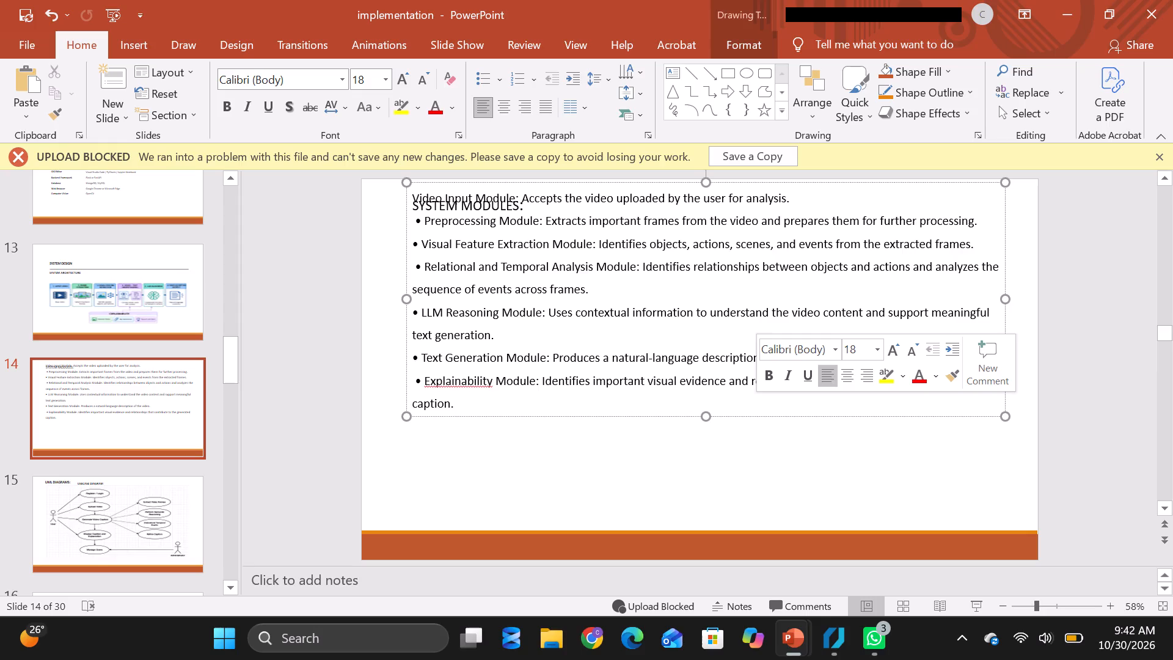
click(734, 396)
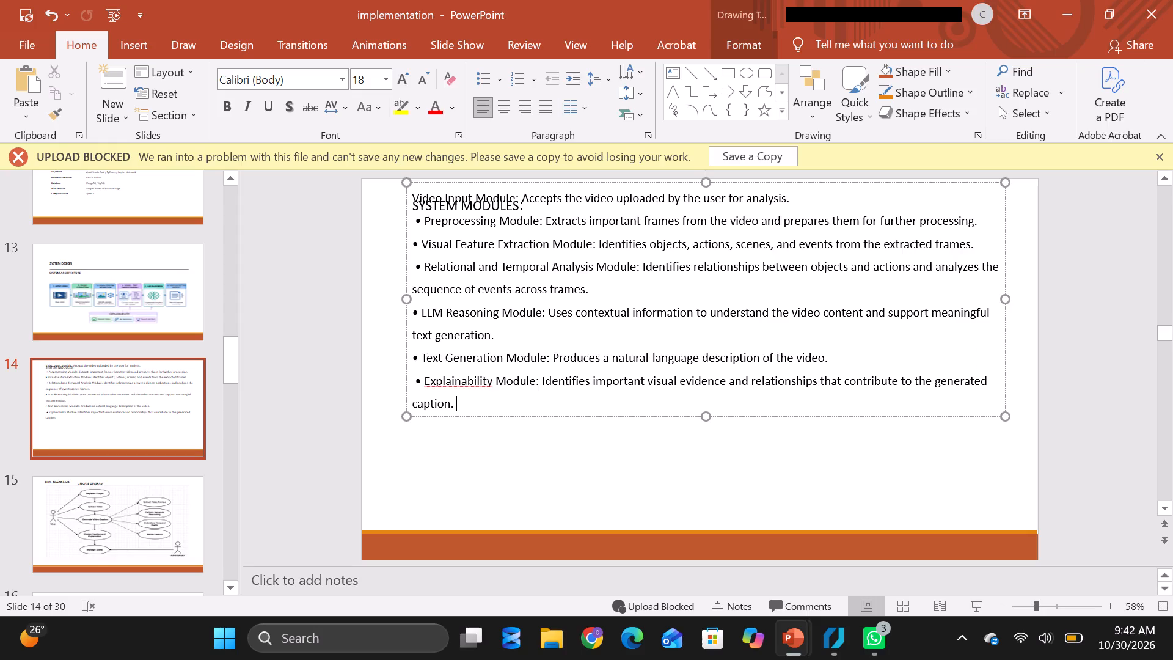
drag(668, 177, 653, 229)
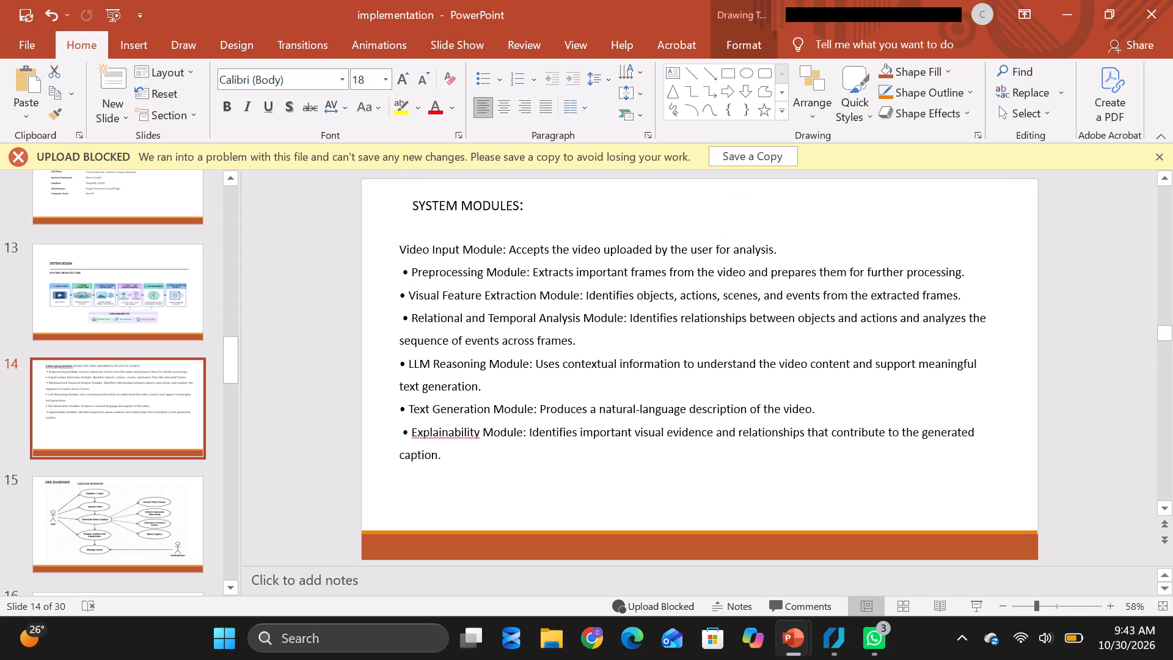
drag(653, 229, 653, 242)
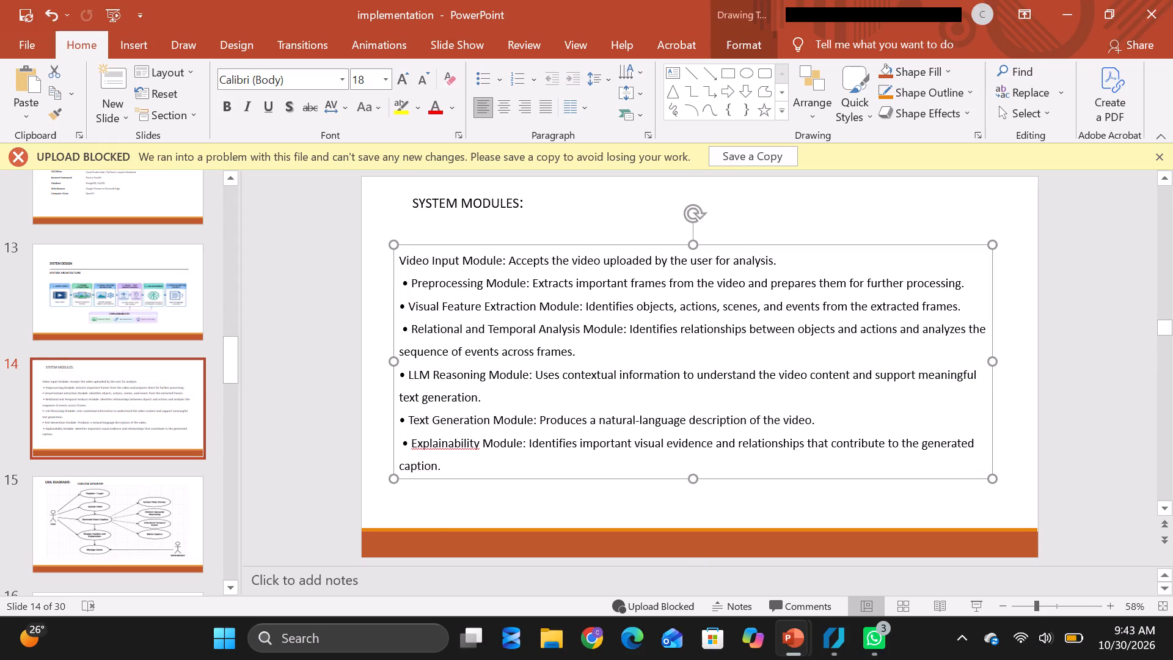
Add a filled round bullet to the Video Input Module line.
click(402, 261)
click(495, 72)
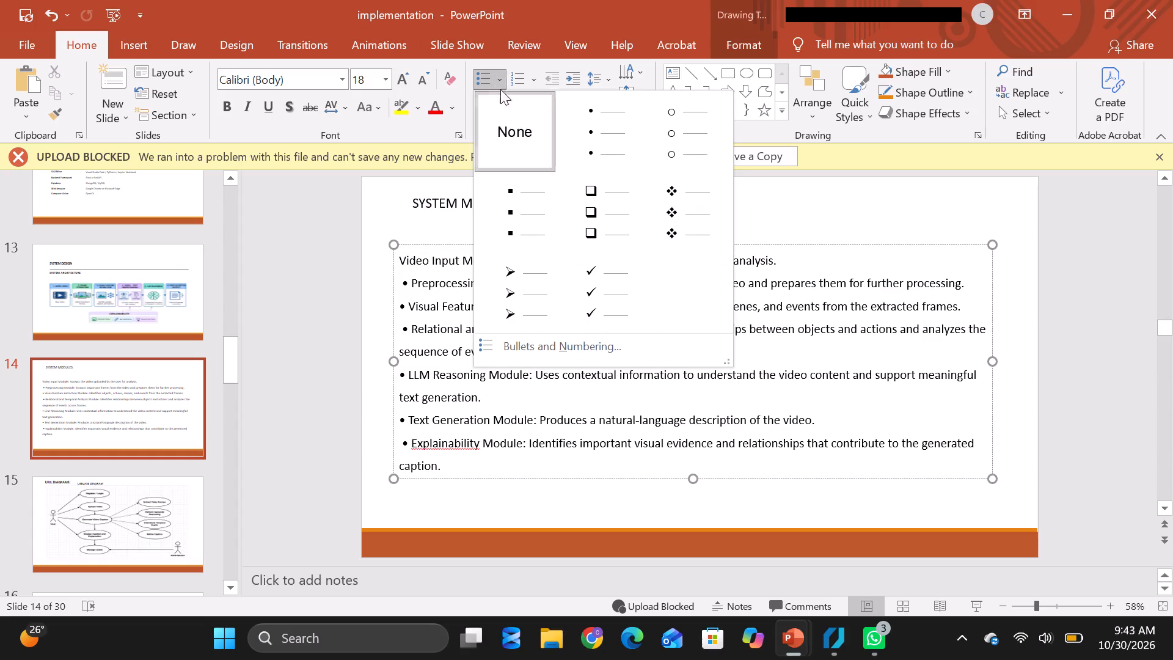
click(603, 147)
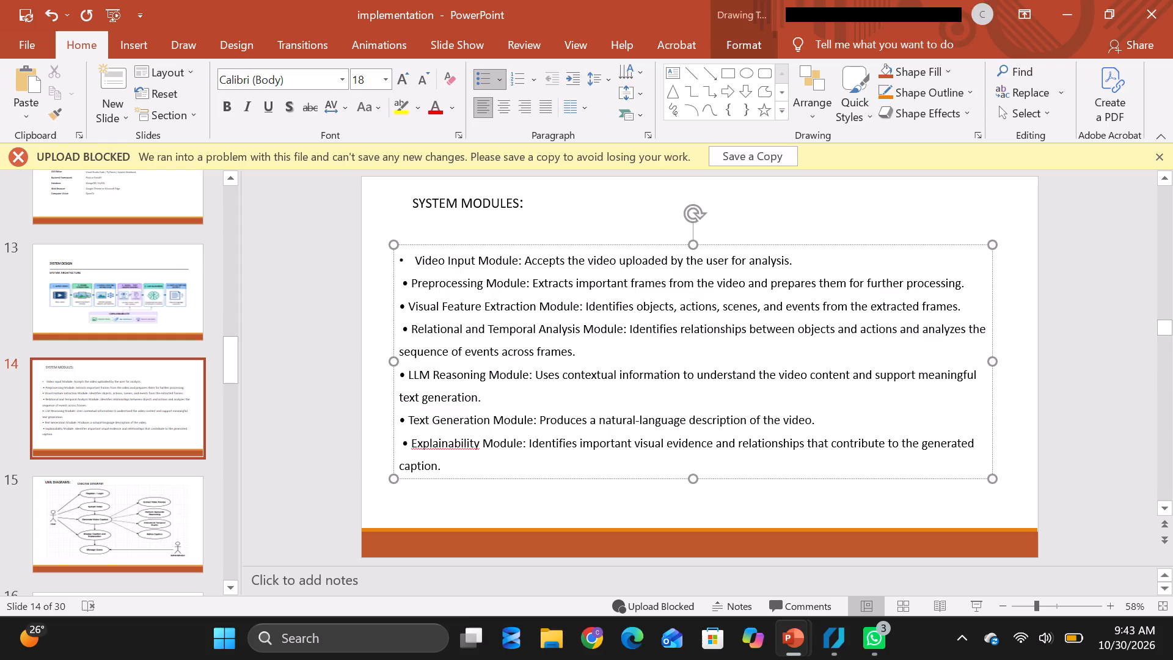
Bold the module names Video Input Module, Preprocessing Module and Visual Feature Extraction Module at the start of their lines.
click(523, 261)
drag(523, 261, 421, 260)
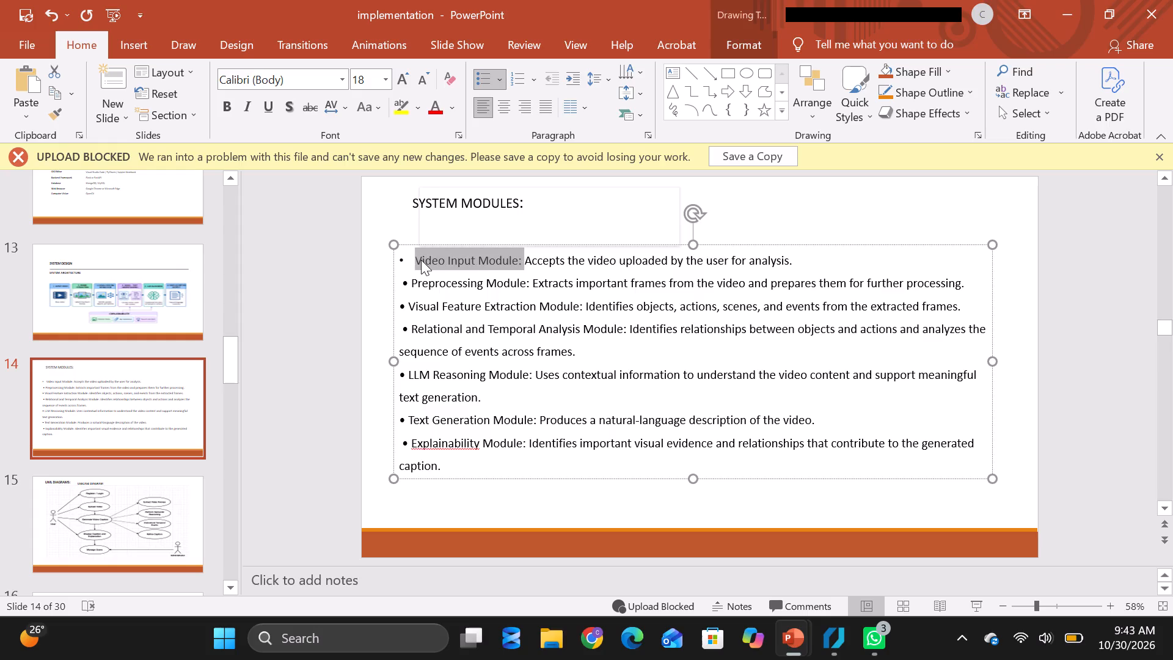
click(426, 232)
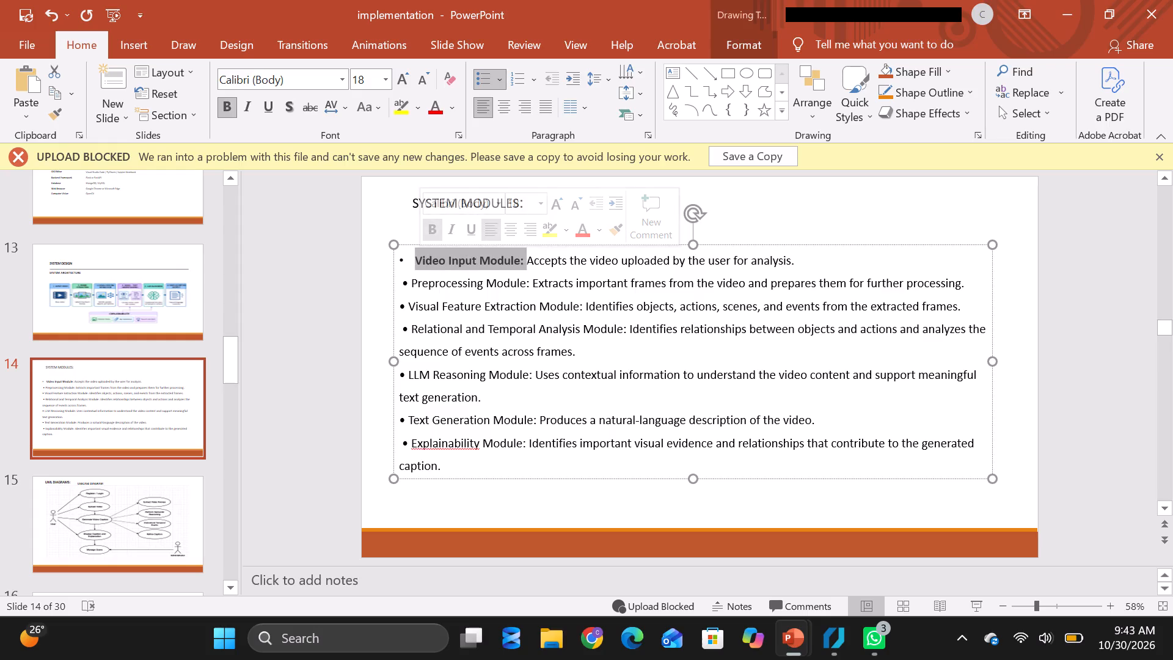
drag(530, 284, 439, 276)
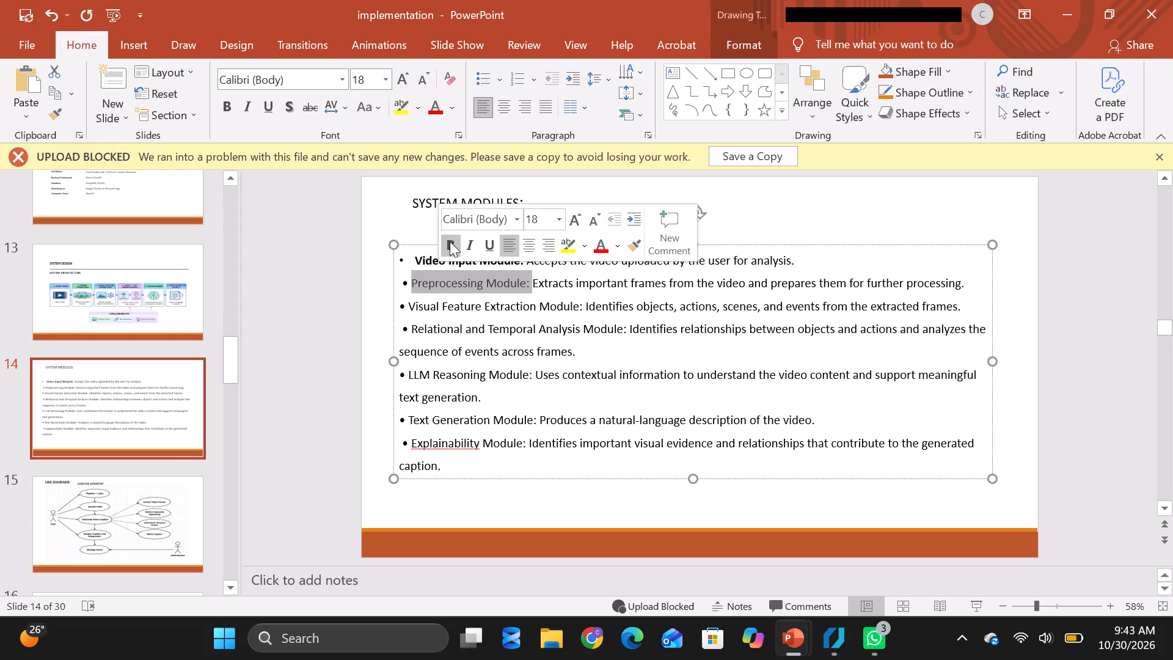
click(450, 243)
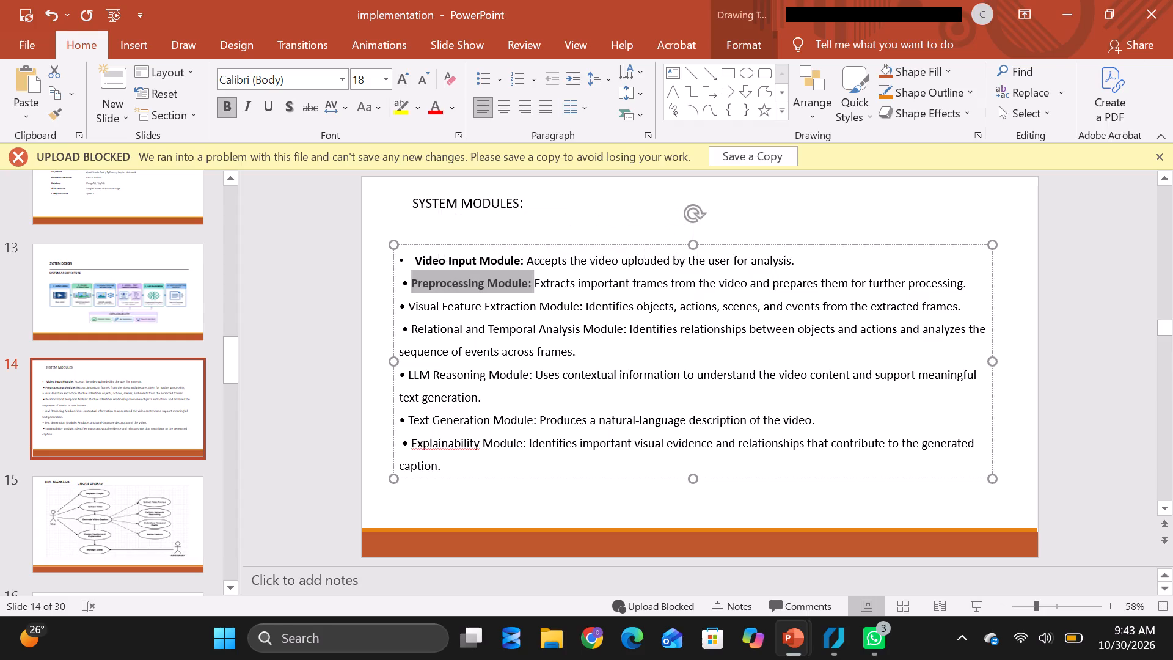
drag(580, 306, 497, 302)
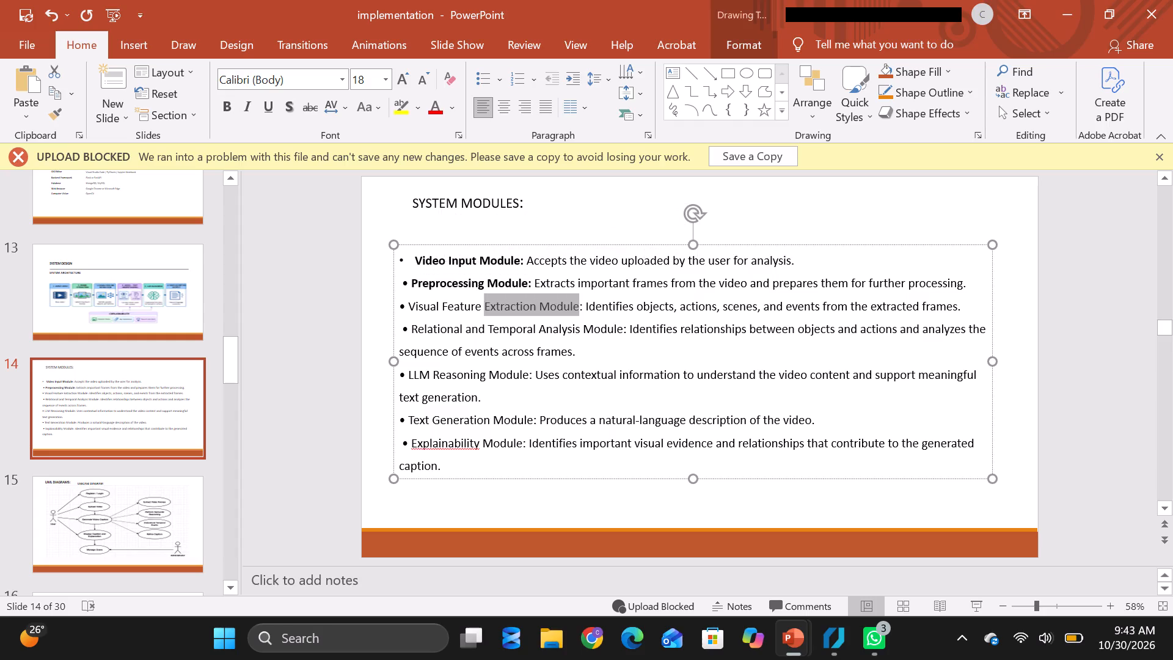
drag(497, 302, 416, 313)
click(425, 288)
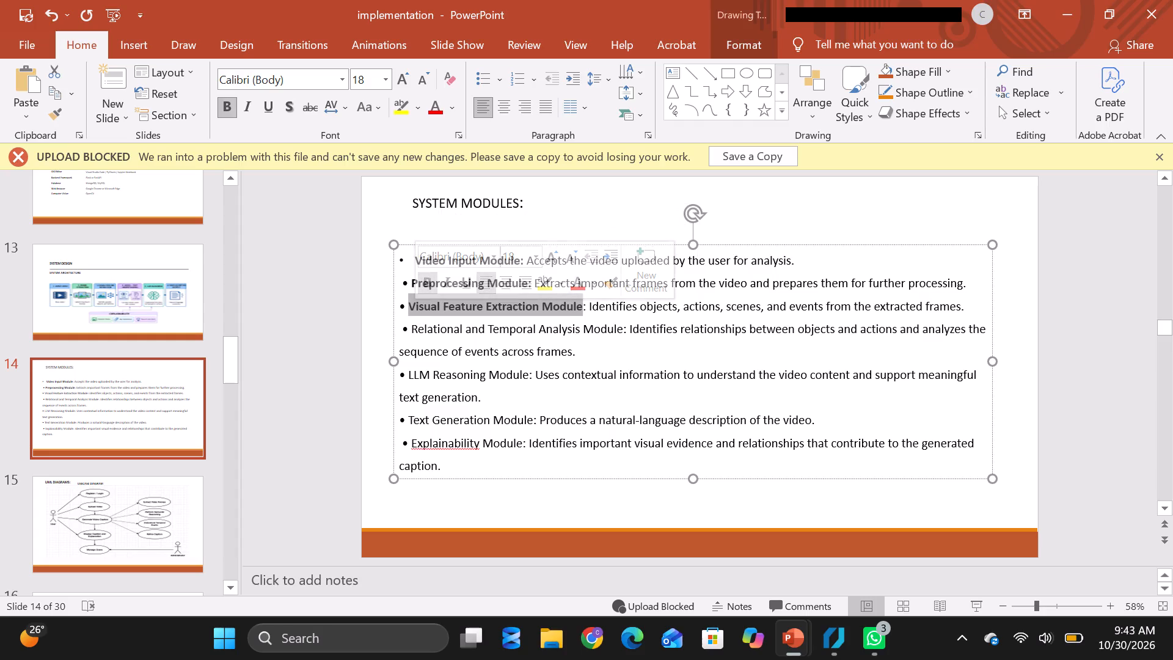
Bold the module names LLM Reasoning Module, Text Generation Module and Explainability Module at the start of their lines.
drag(532, 380, 460, 377)
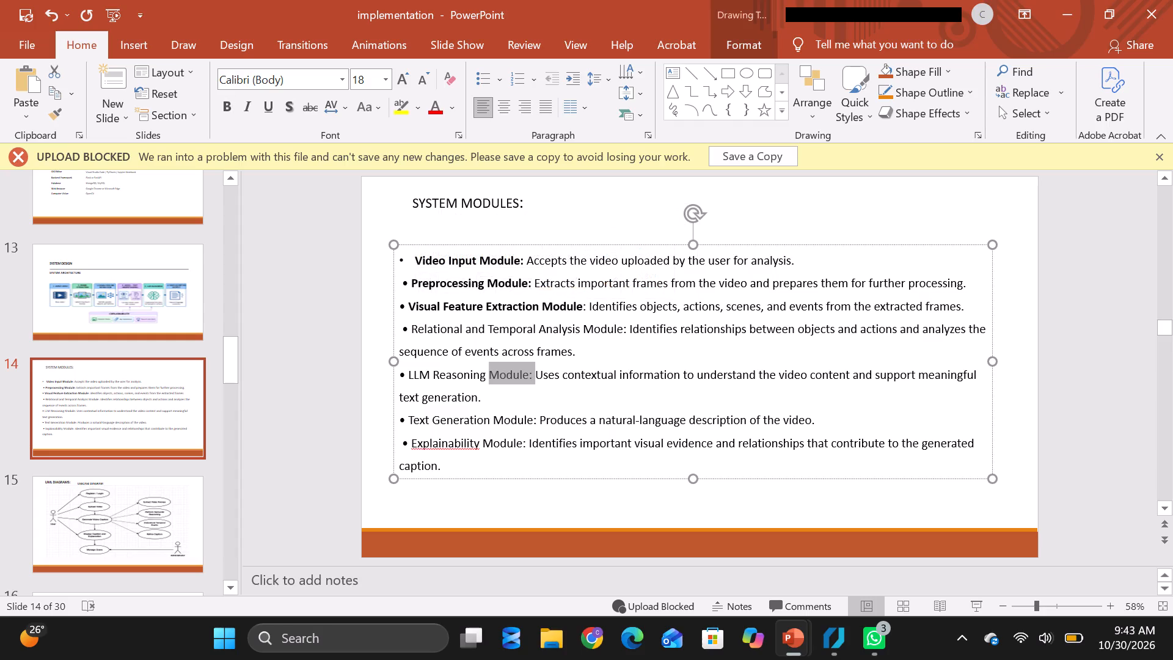
drag(460, 377, 406, 373)
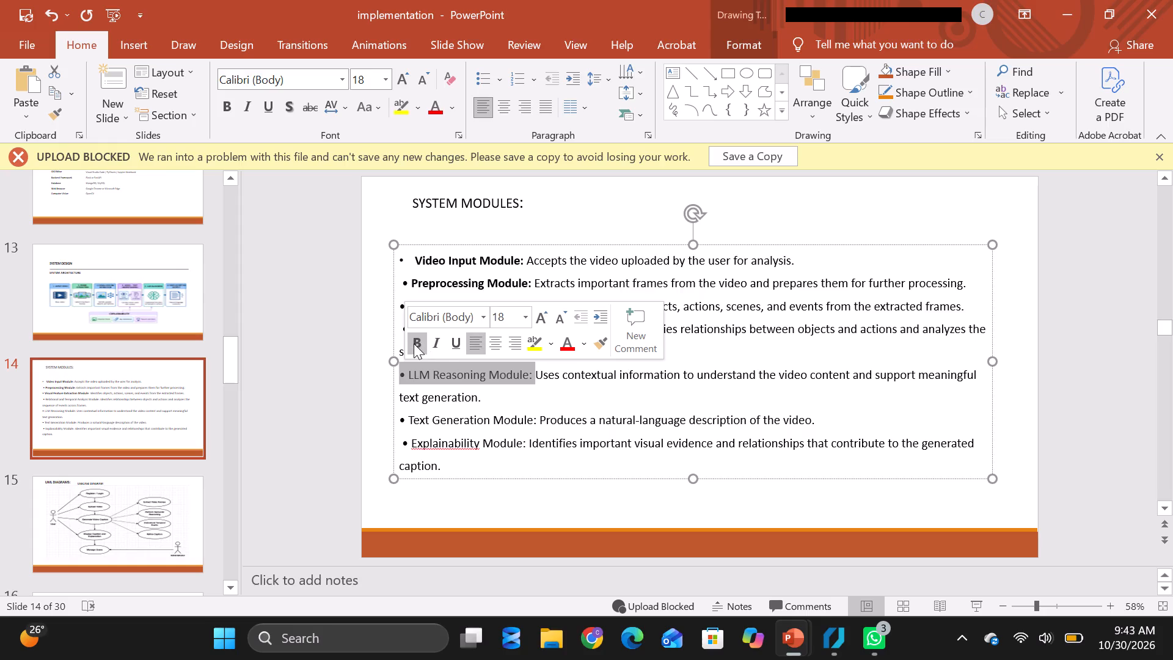
click(414, 343)
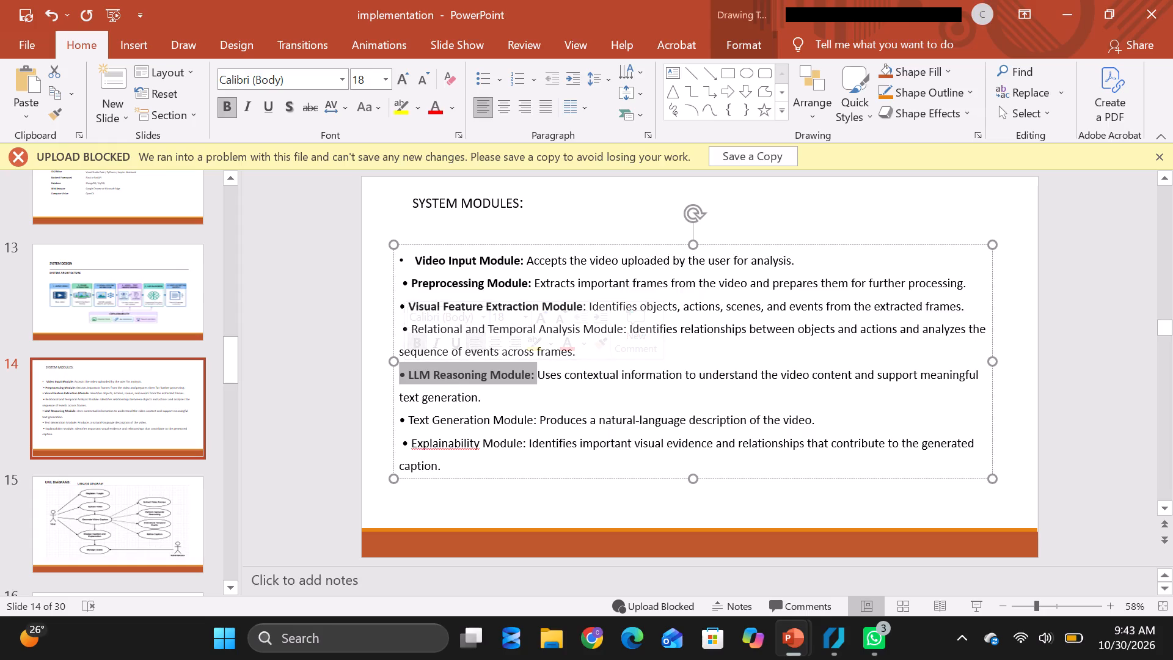
drag(540, 420, 409, 425)
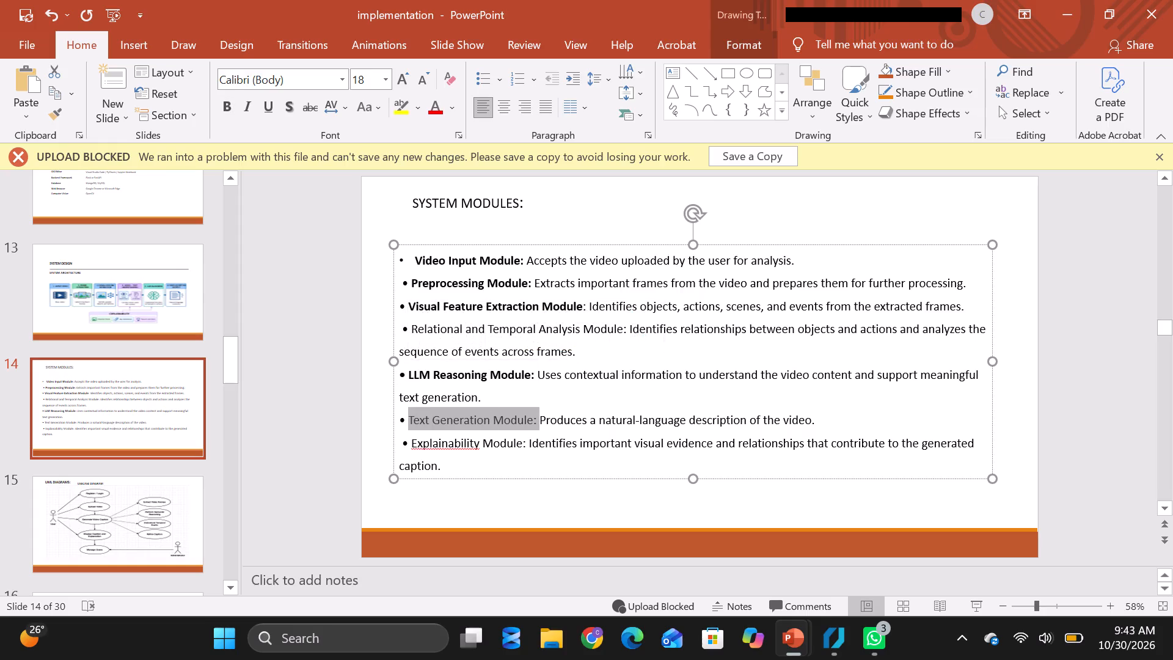
drag(409, 425, 399, 424)
click(409, 392)
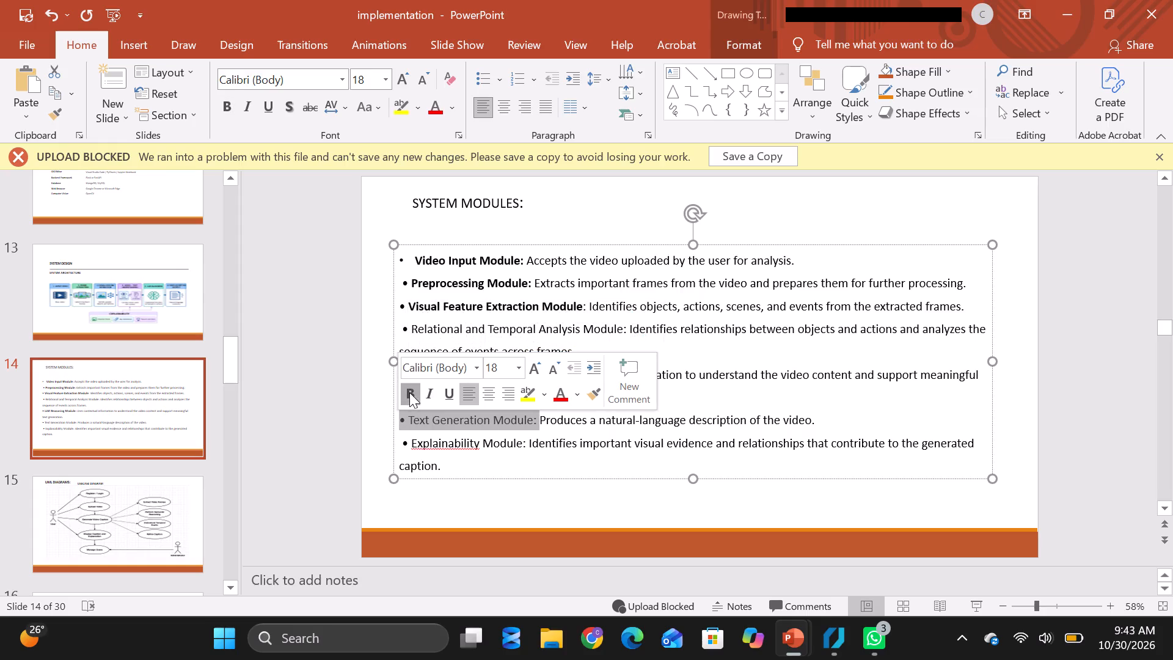
click(524, 444)
drag(524, 444, 458, 441)
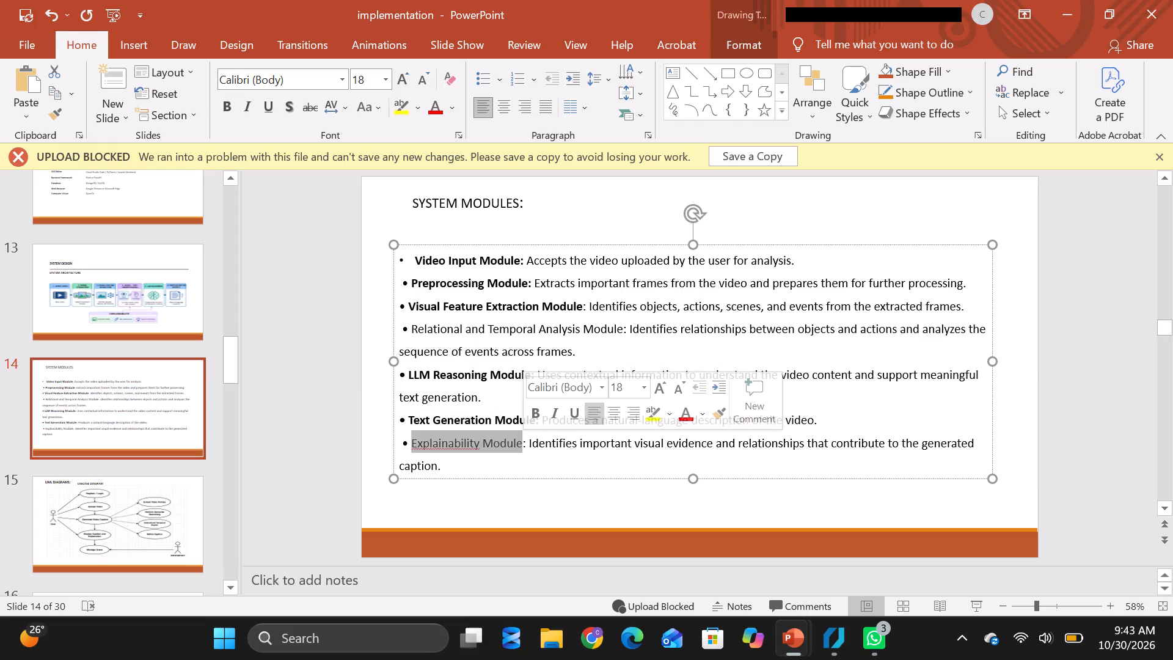
drag(458, 441, 421, 448)
click(428, 411)
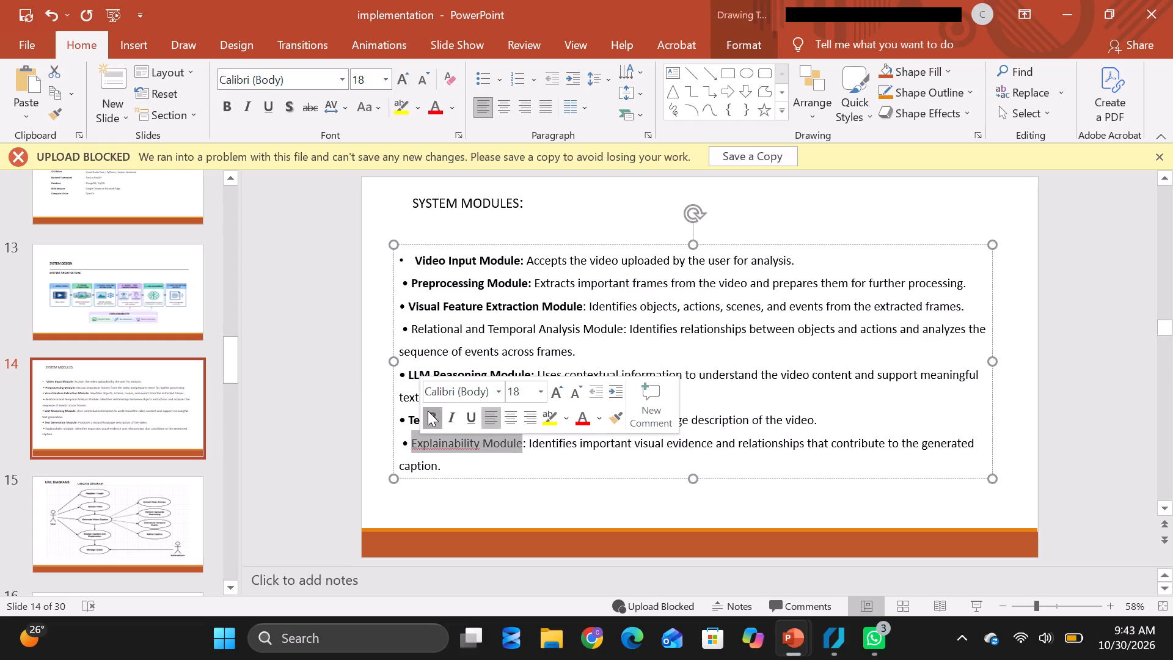
Bold the bullet character in front of Explainability Module.
click(404, 441)
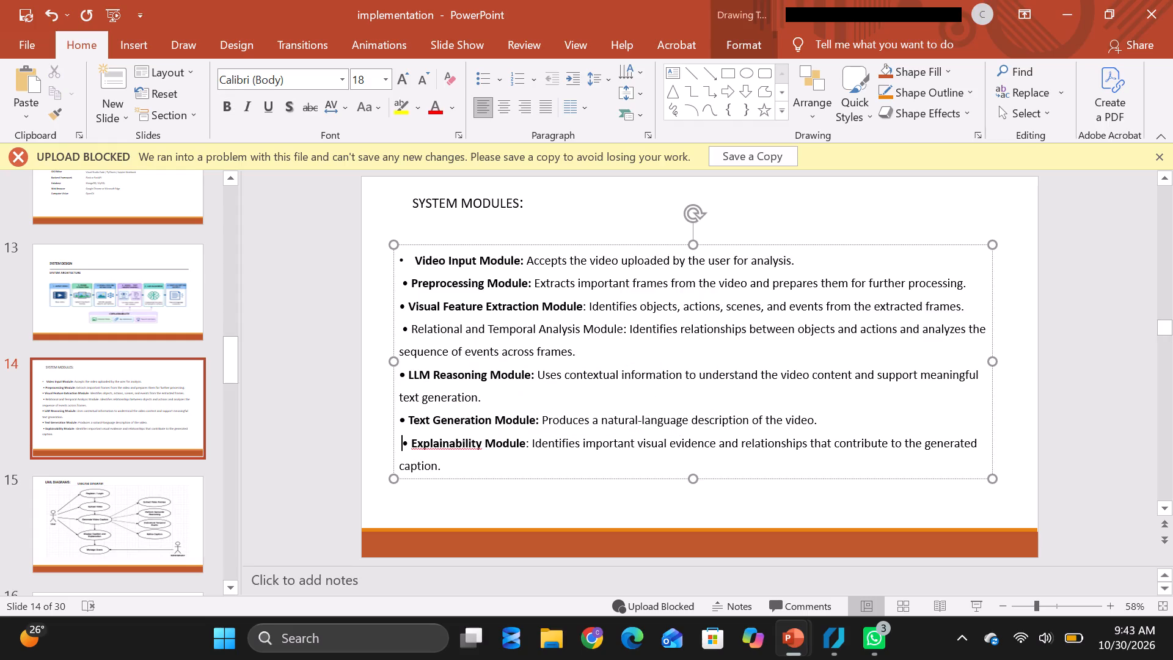
key(Right)
drag(409, 442, 389, 441)
drag(389, 441, 389, 441)
click(398, 411)
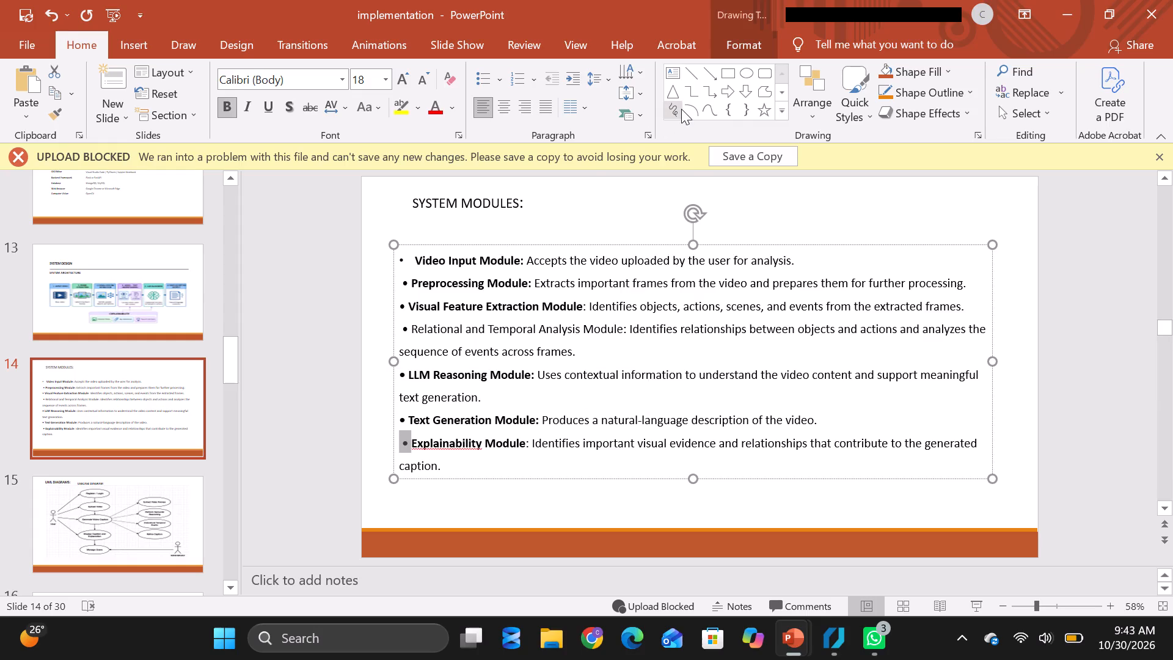
Save a copy of the presentation as implementation, replacing the existing implementation.pptx file.
click(737, 155)
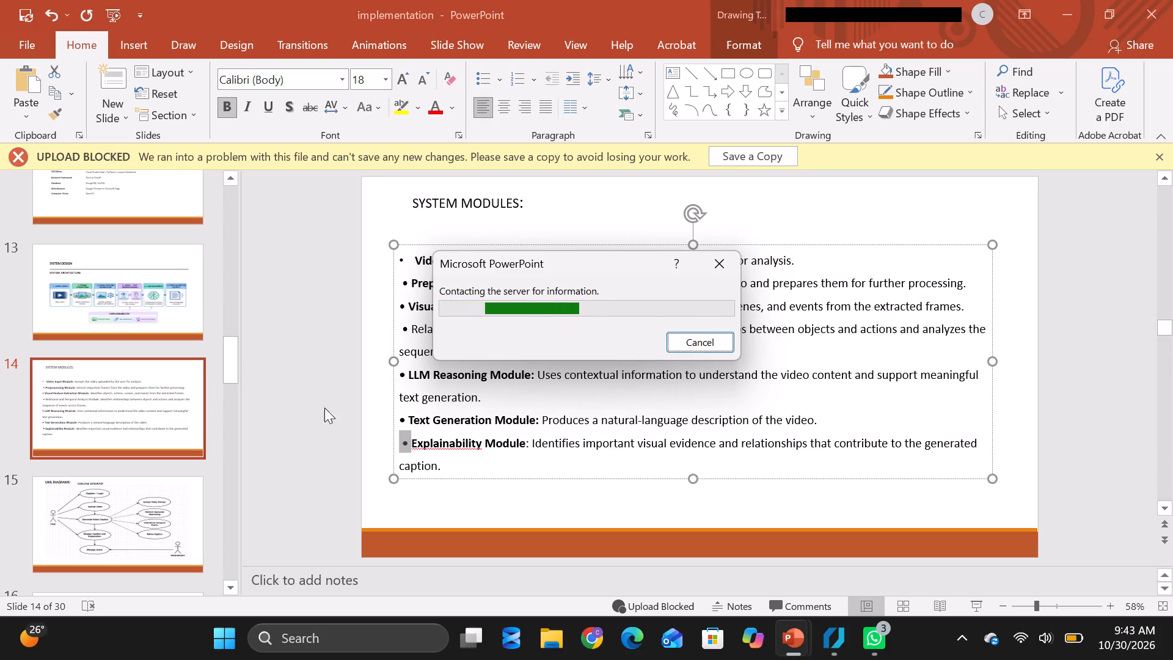
scroll(543, 443, down, 6)
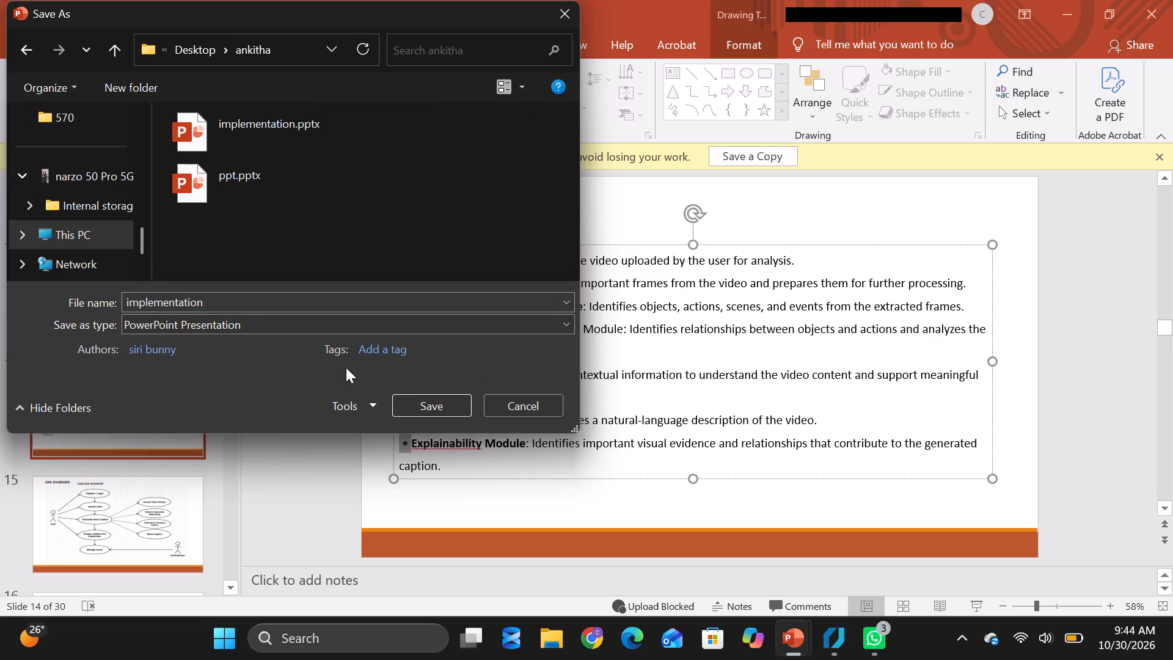
click(424, 408)
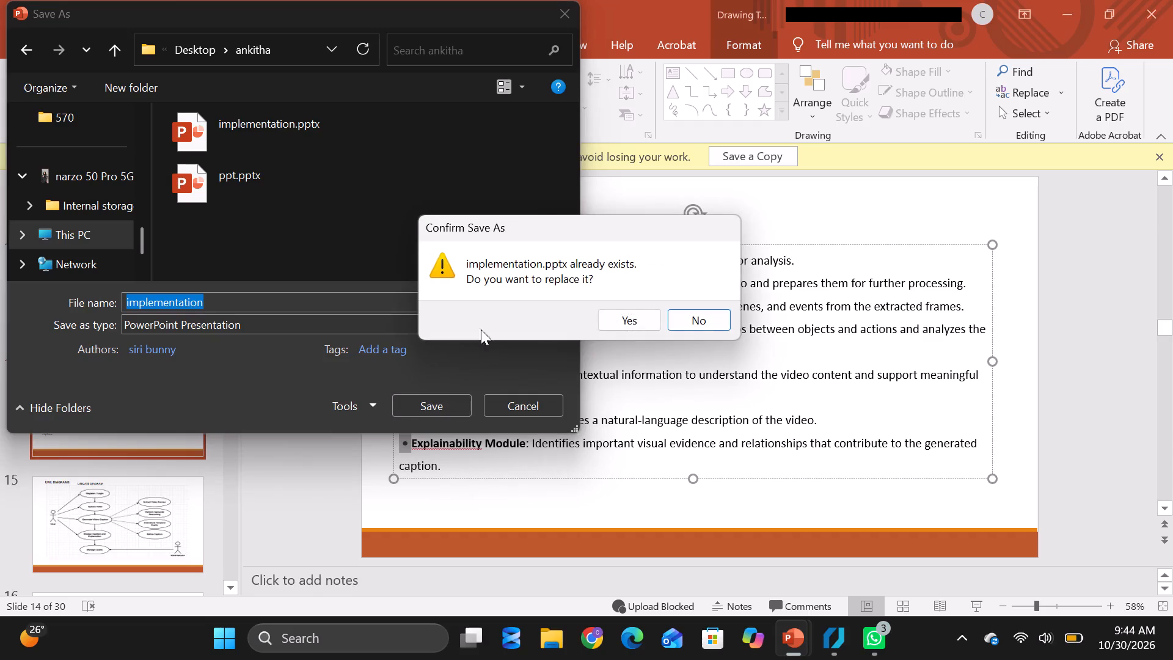
click(616, 324)
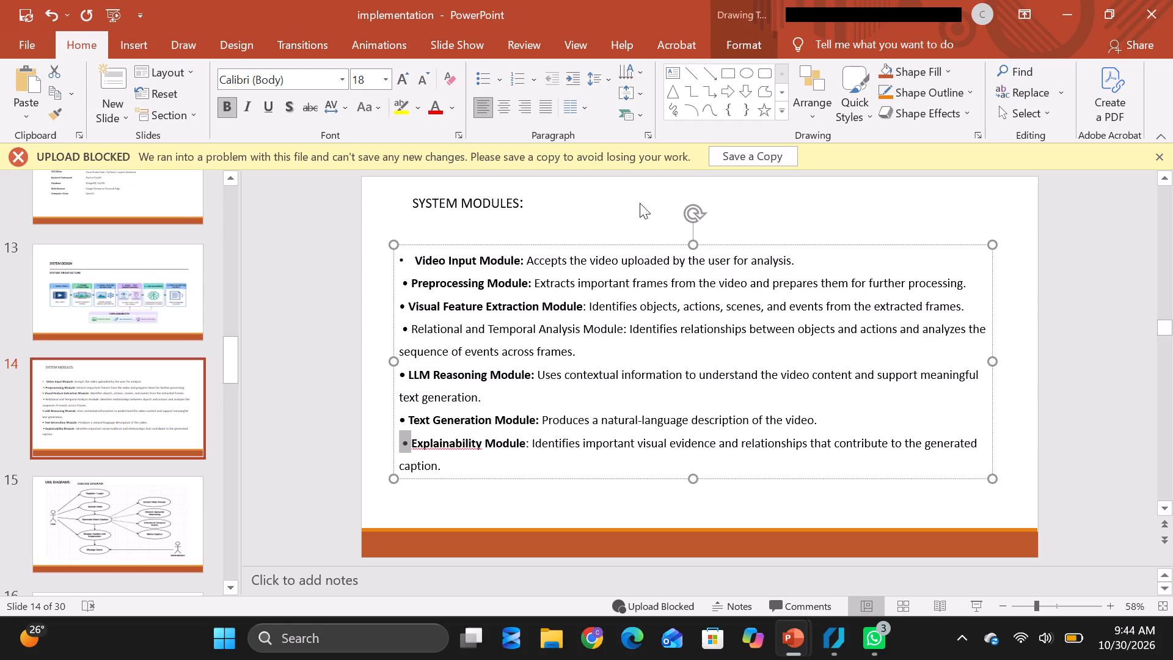
Save a copy of the presentation again under the name implementation, as a PowerPoint Presentation.
click(13, 159)
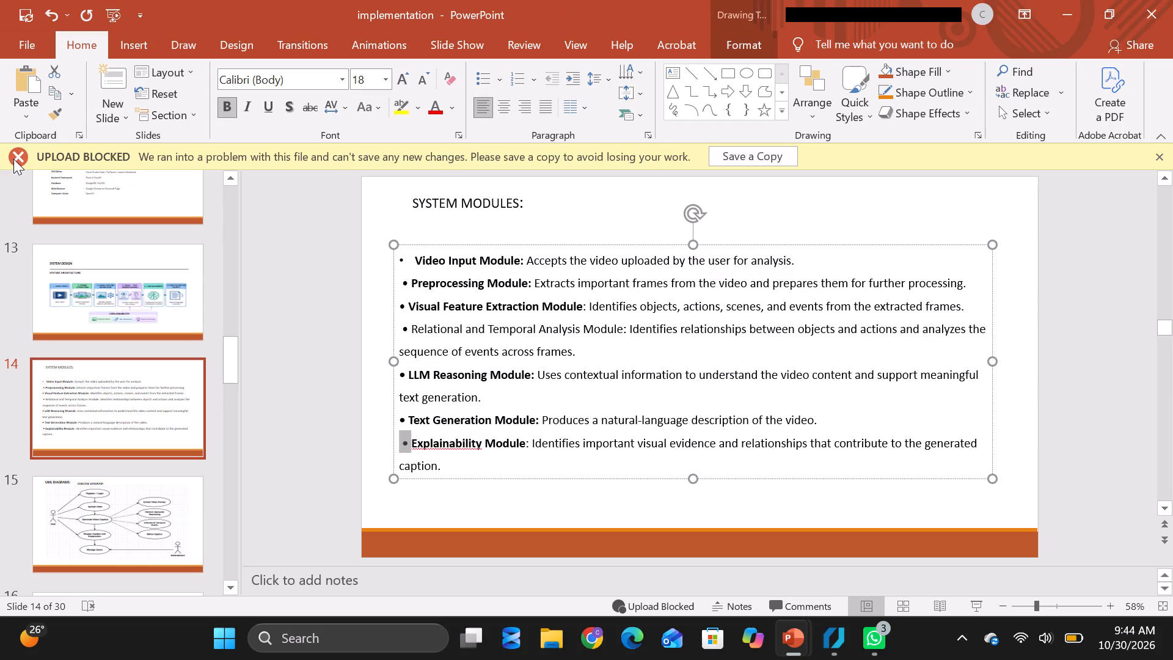
click(16, 152)
click(738, 153)
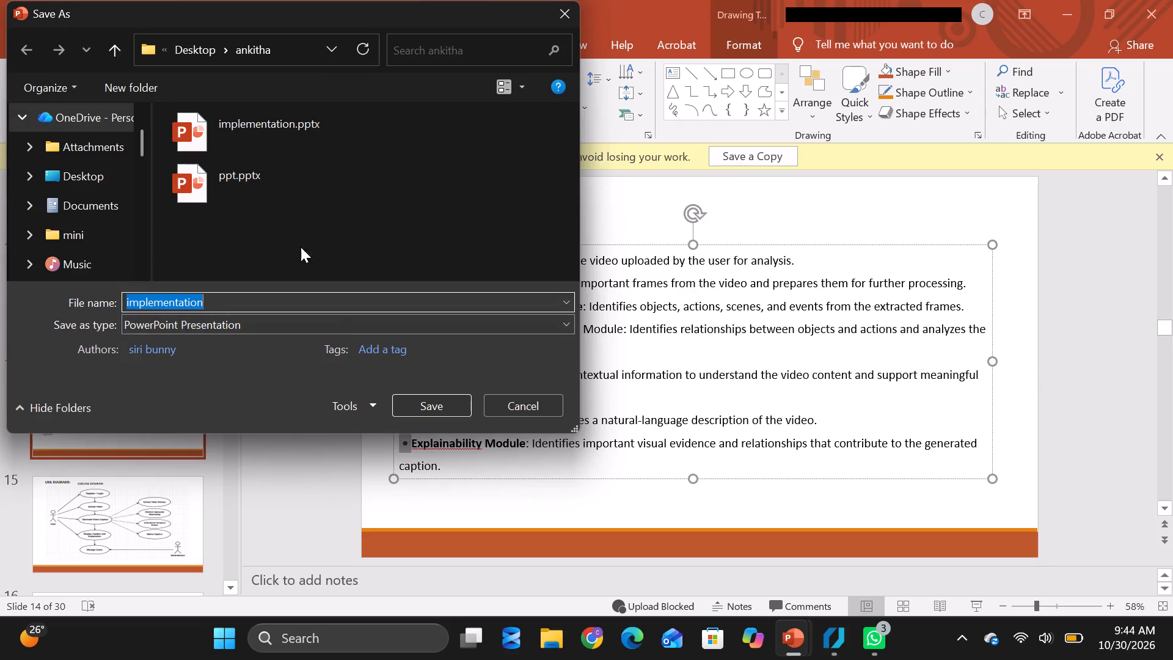
click(415, 412)
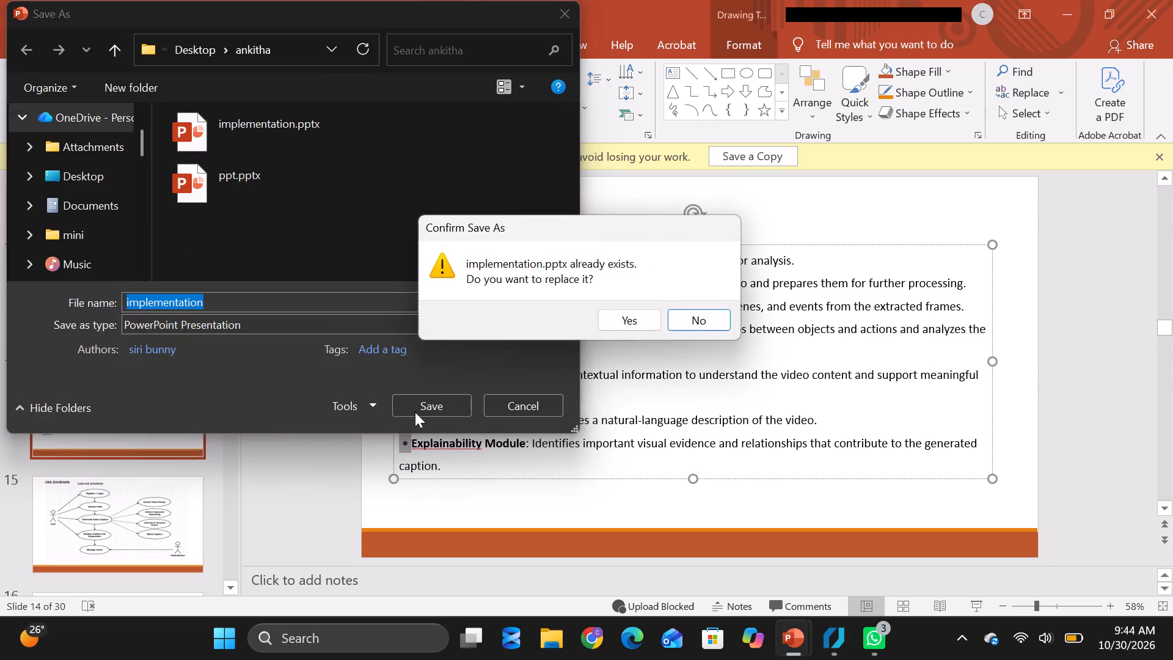
Replace the existing implementation.pptx file in the ankitha folder with the copy being saved.
click(637, 313)
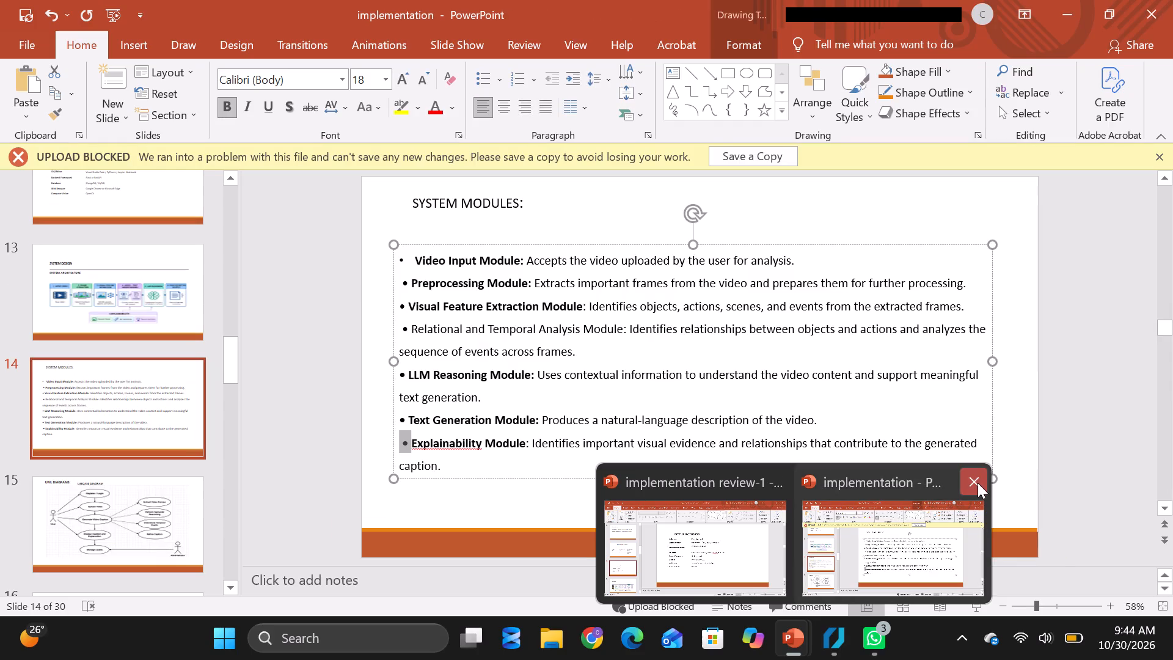
Close the implementation presentation and return to the implementation review-1 deck.
click(977, 483)
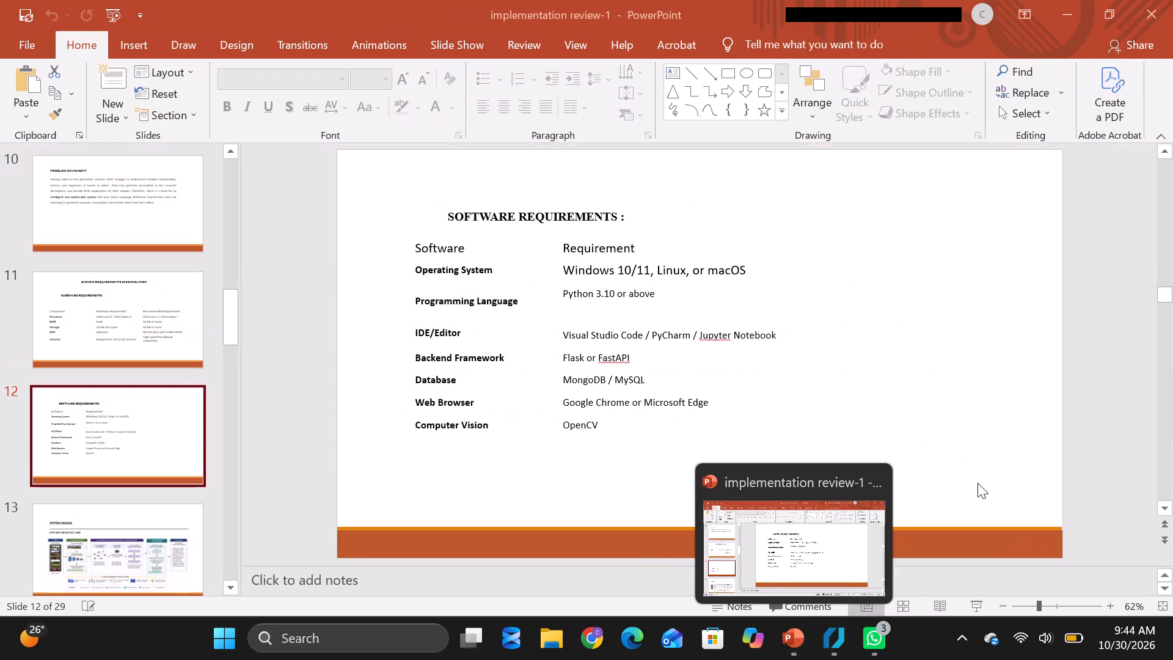
click(967, 449)
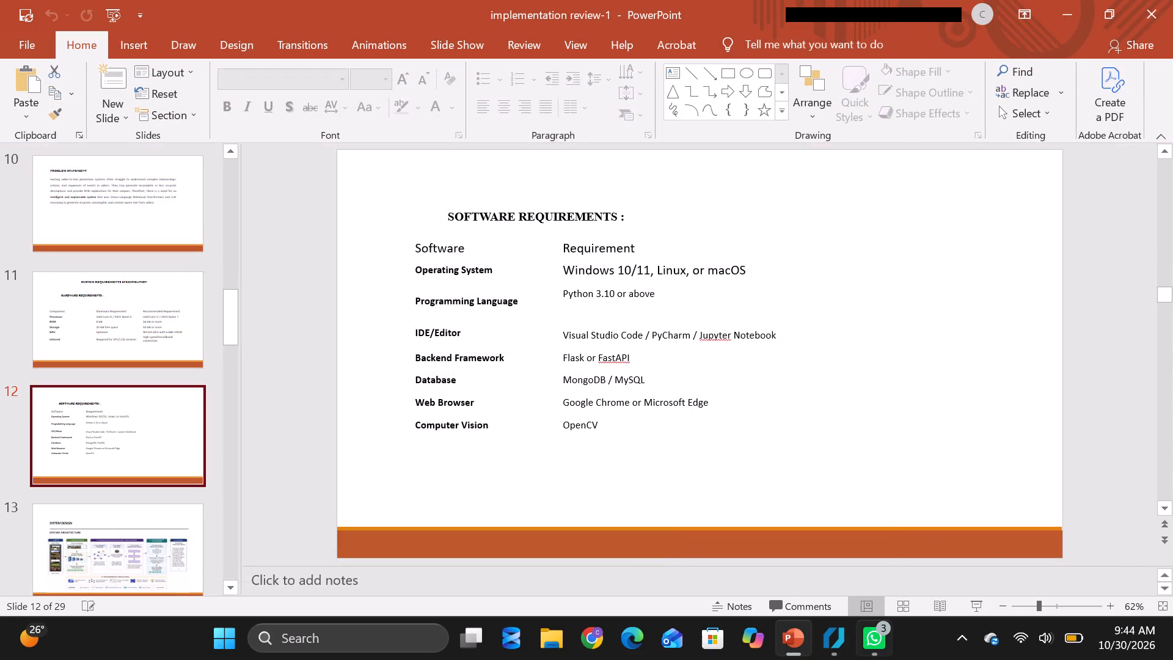
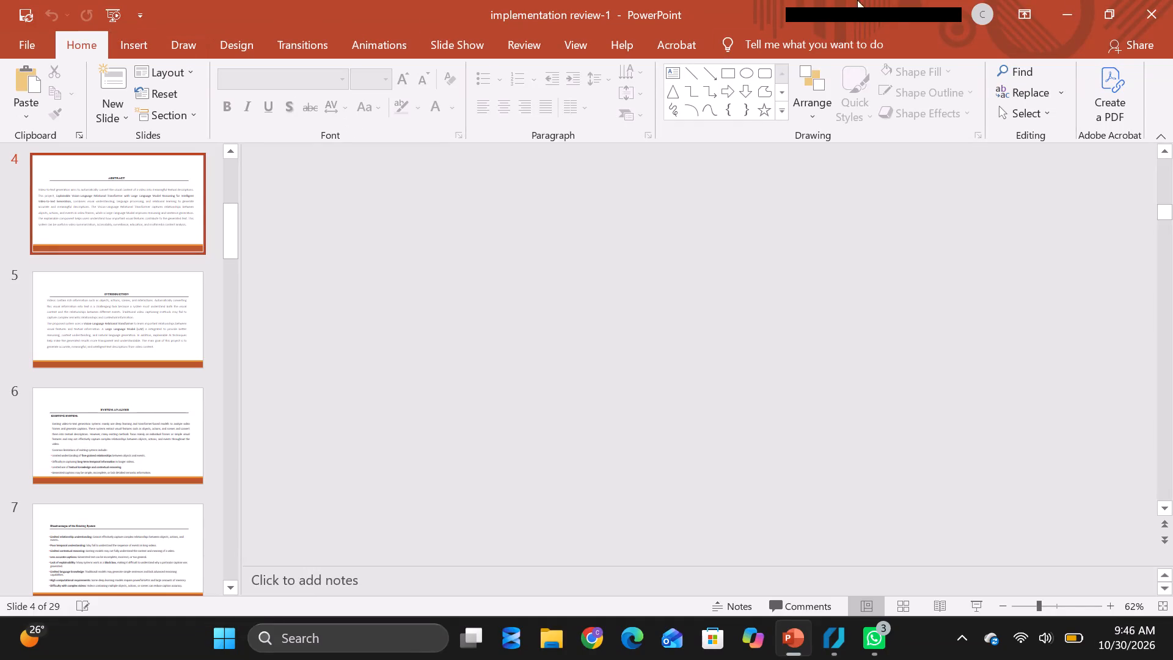
Open the saved implementation.pptx presentation.
click(22, 47)
click(245, 424)
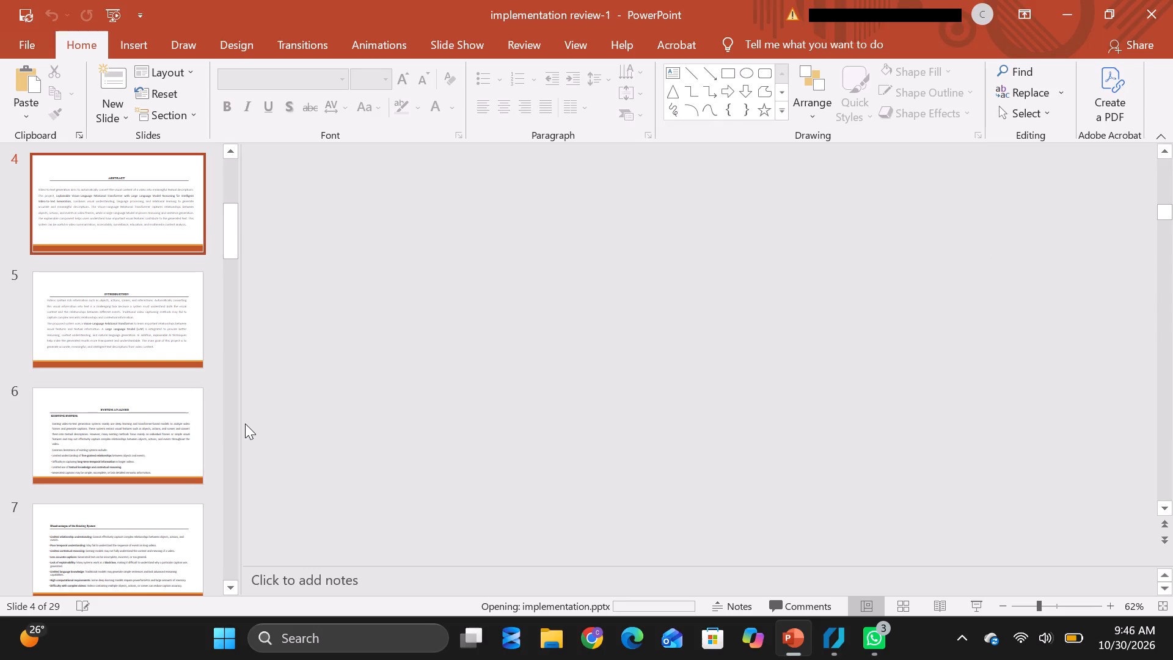
Review the slides of the implementation presentation in order, from the contents slide through the disadvantages of the existing system.
scroll(332, 414, up, 2)
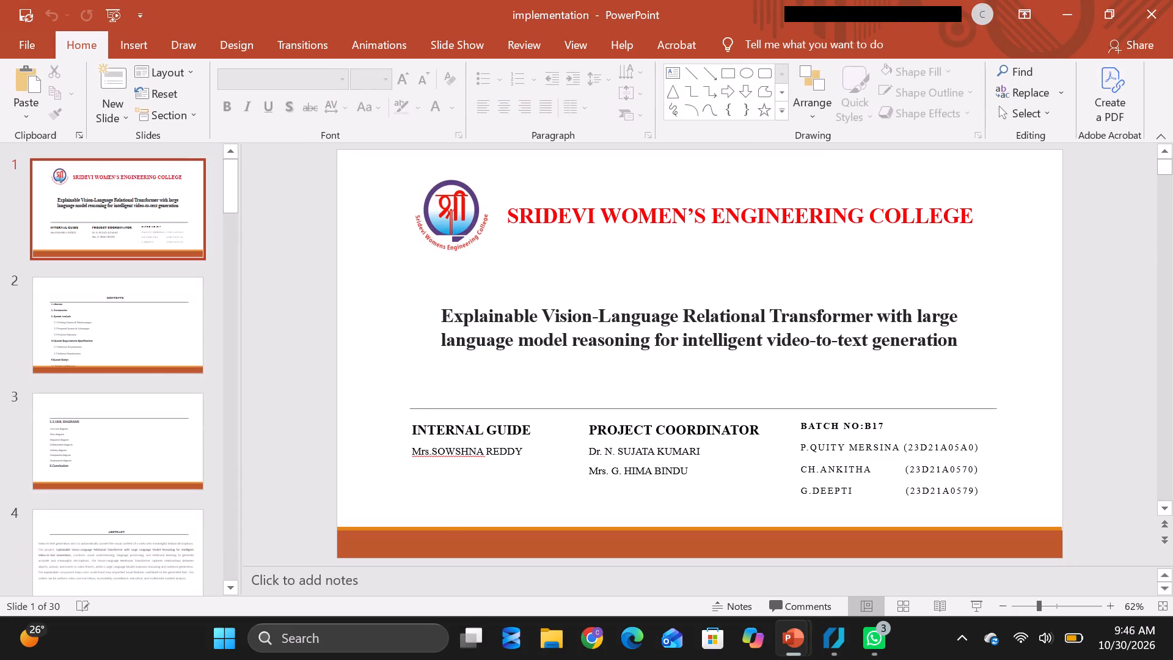
click(83, 341)
key(Down)
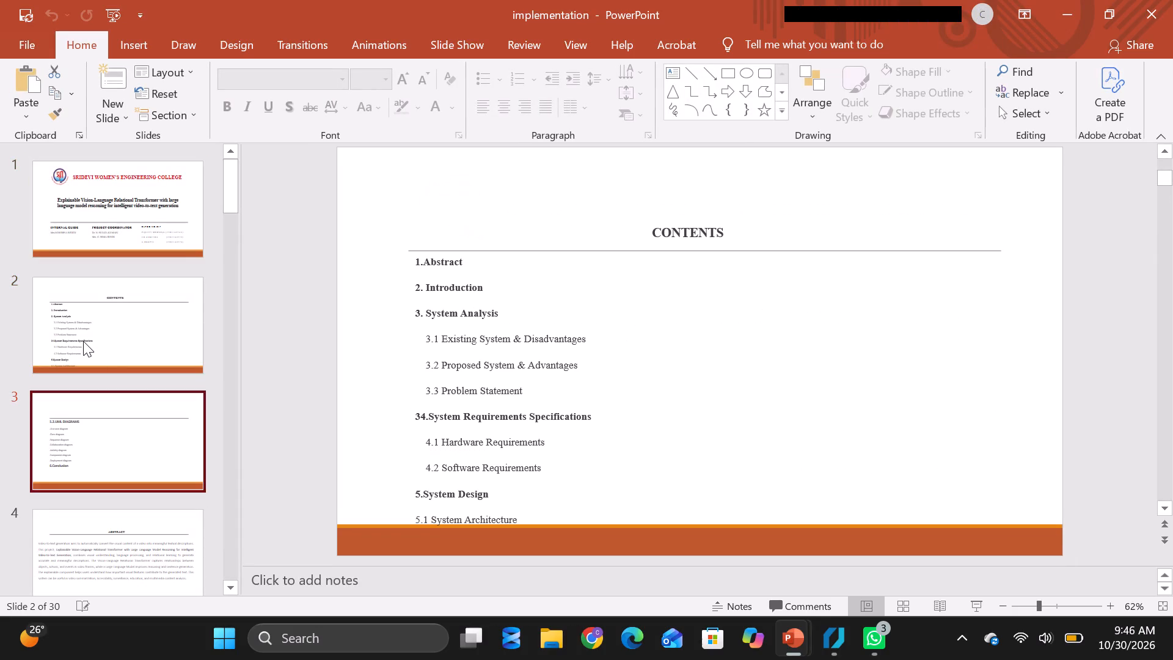
key(Down)
key(Down)
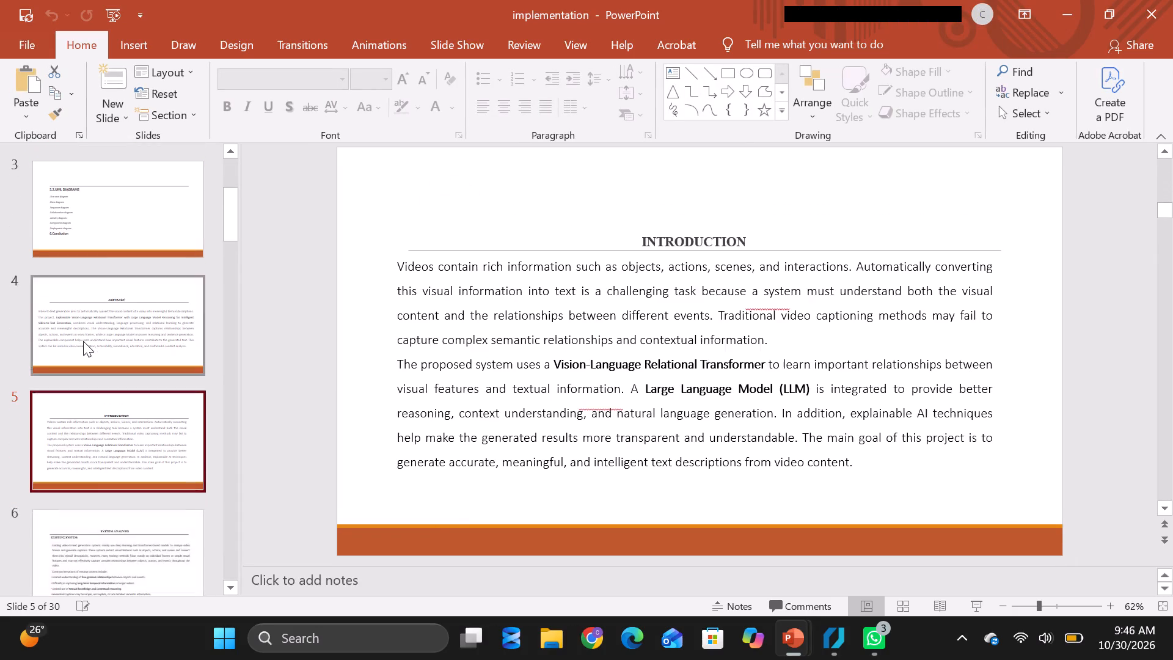
key(Down)
key(Down)
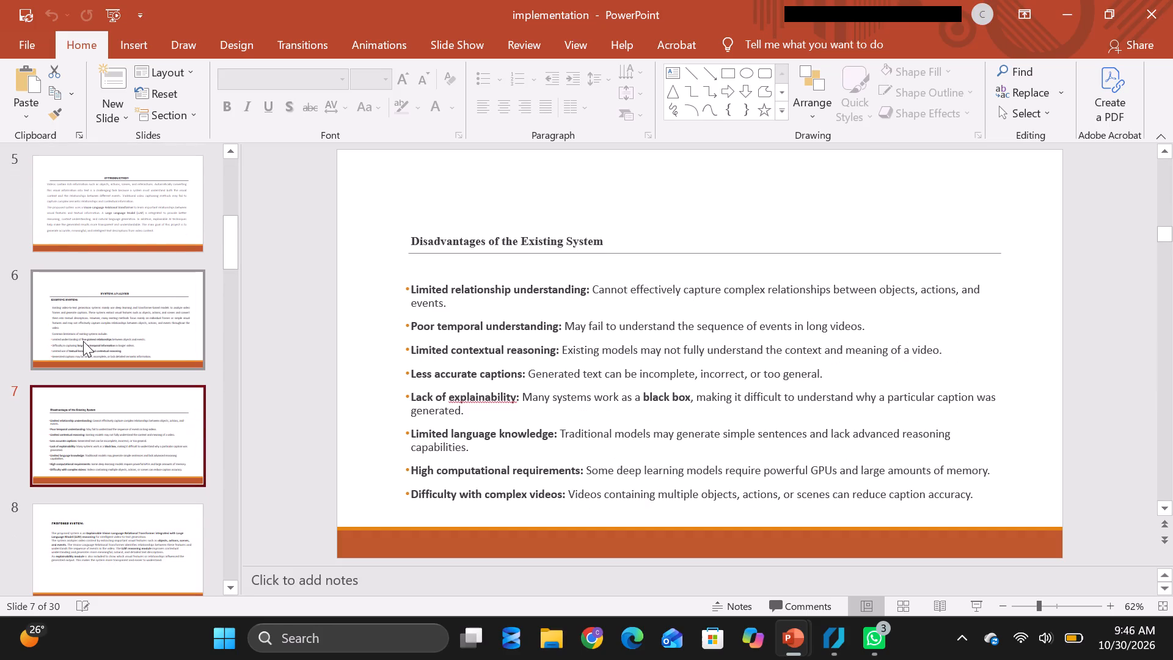
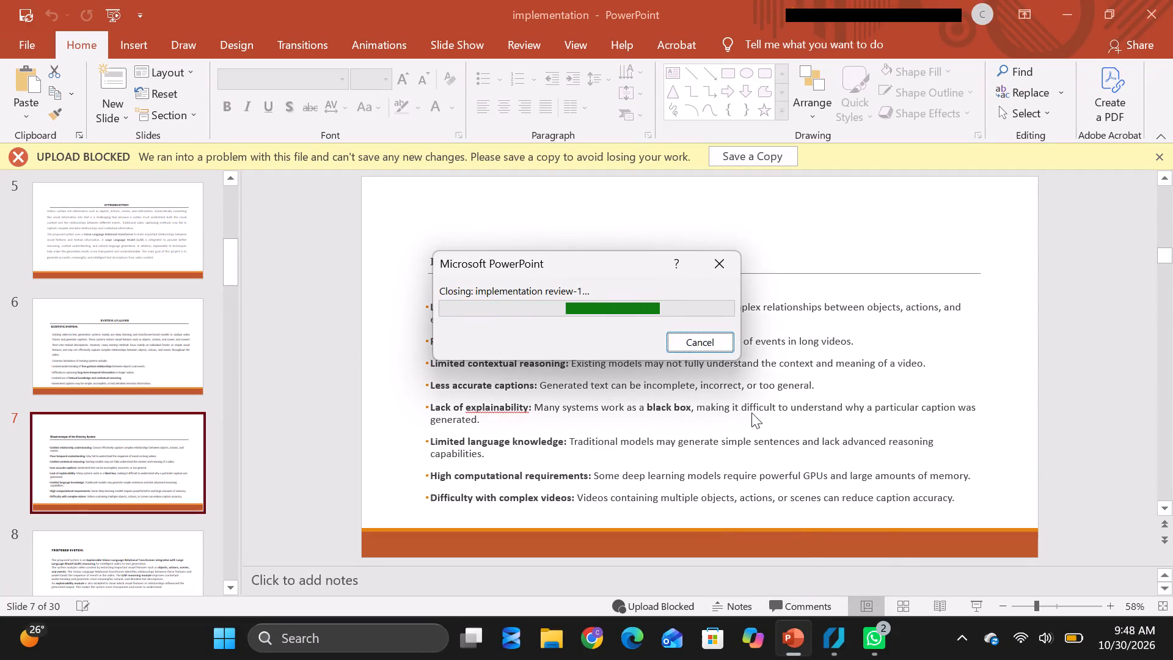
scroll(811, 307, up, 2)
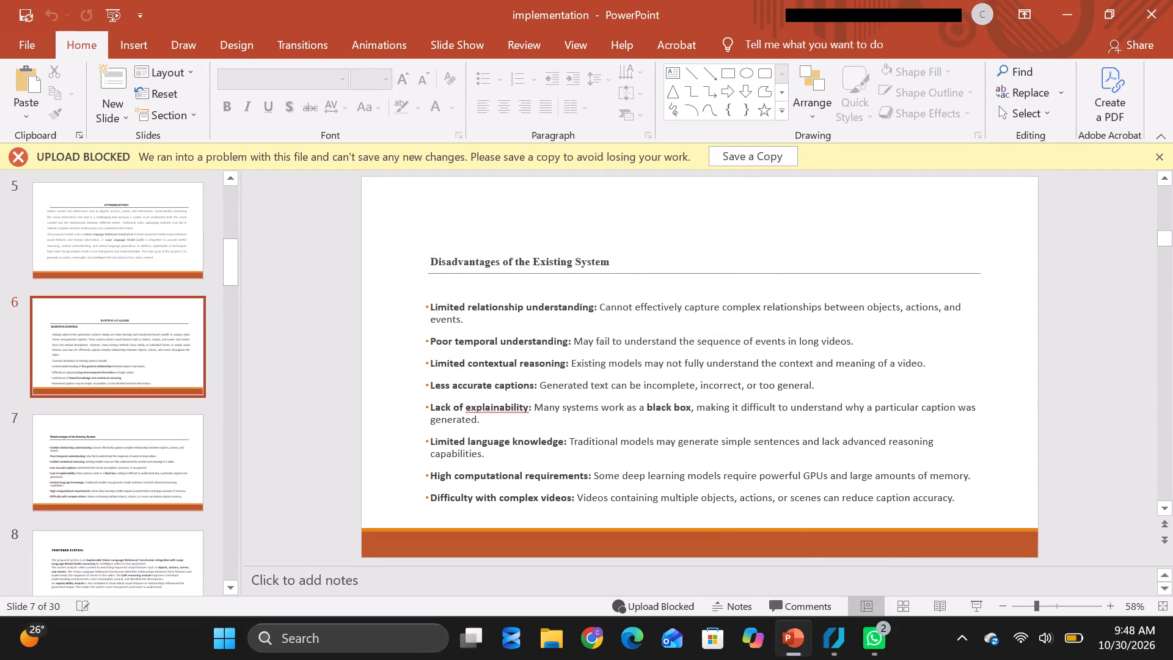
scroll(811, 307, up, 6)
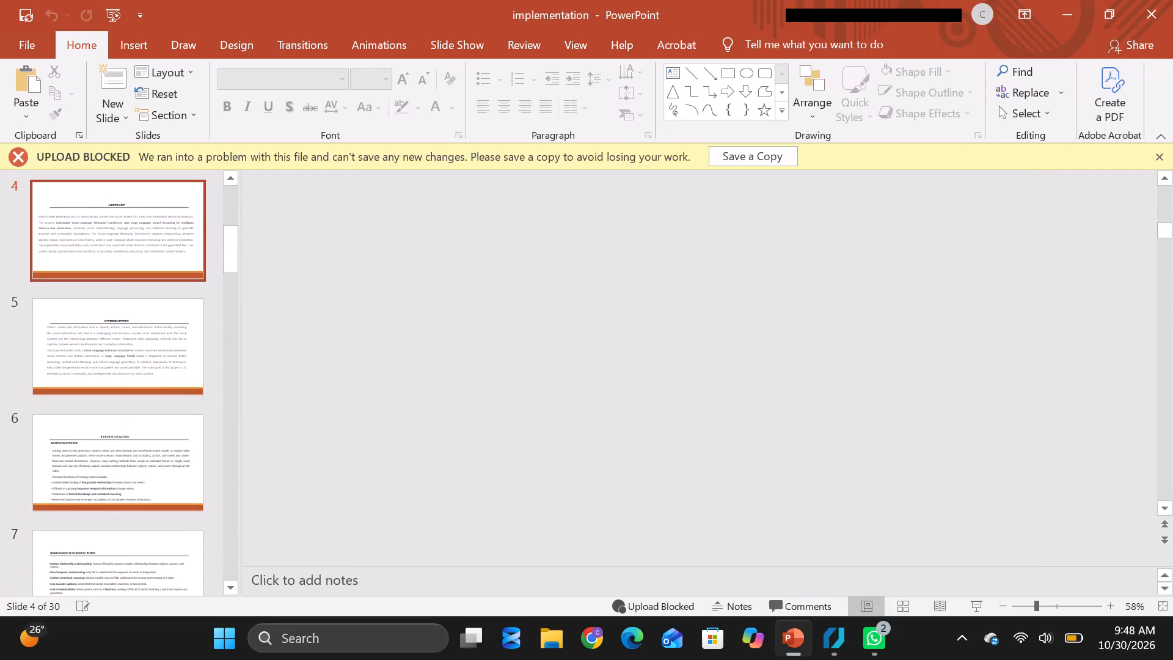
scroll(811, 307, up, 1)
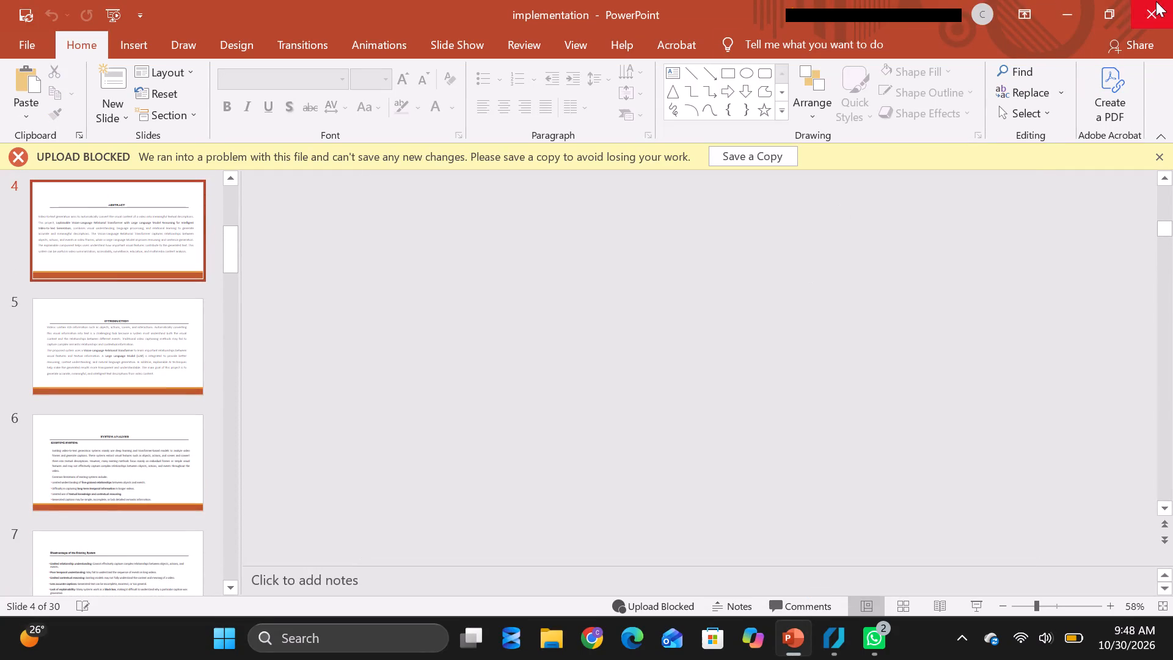
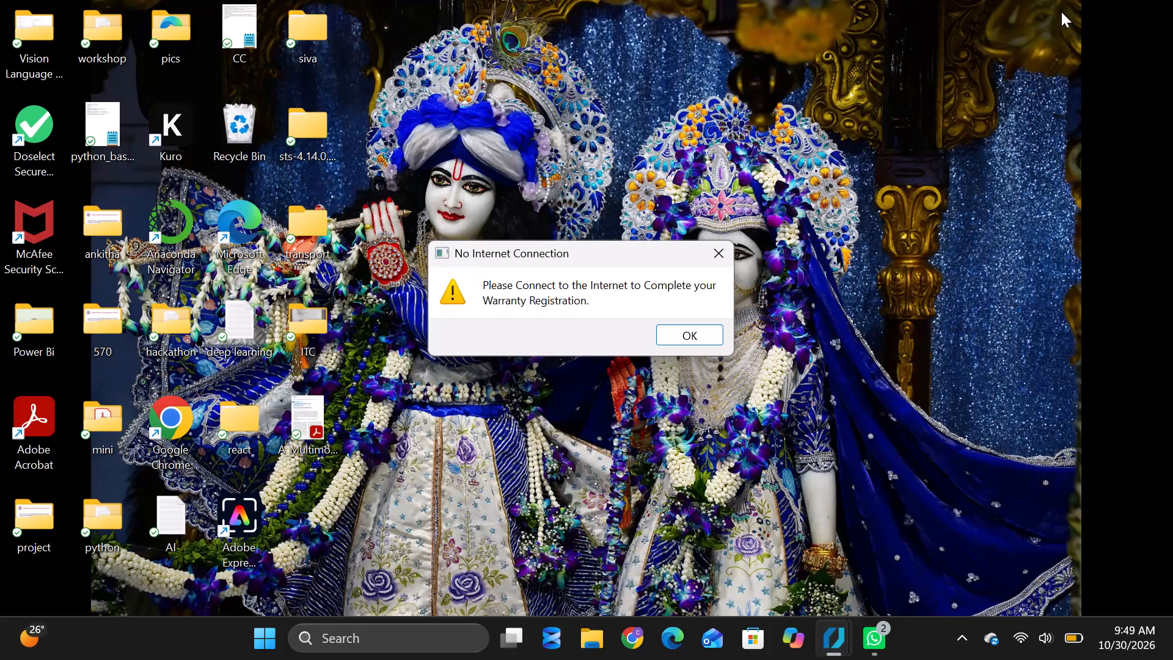
Search the computer for PowerPoint and open the recent presentation named implementation.
click(416, 640)
text(pp)
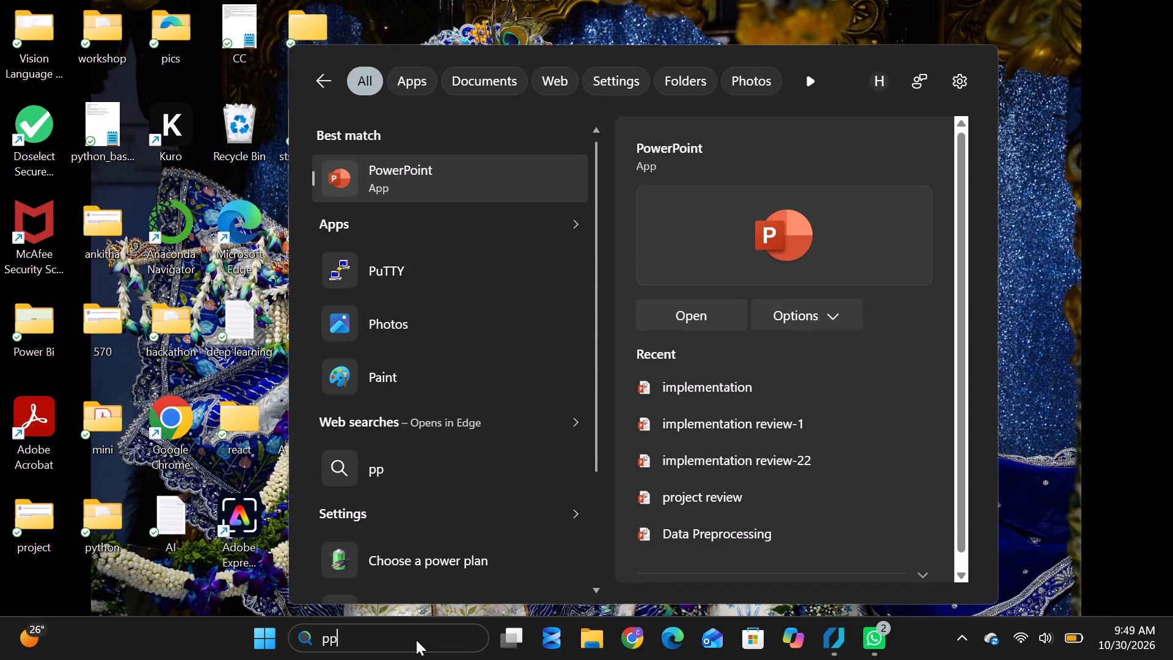
key(BackSpace)
click(681, 379)
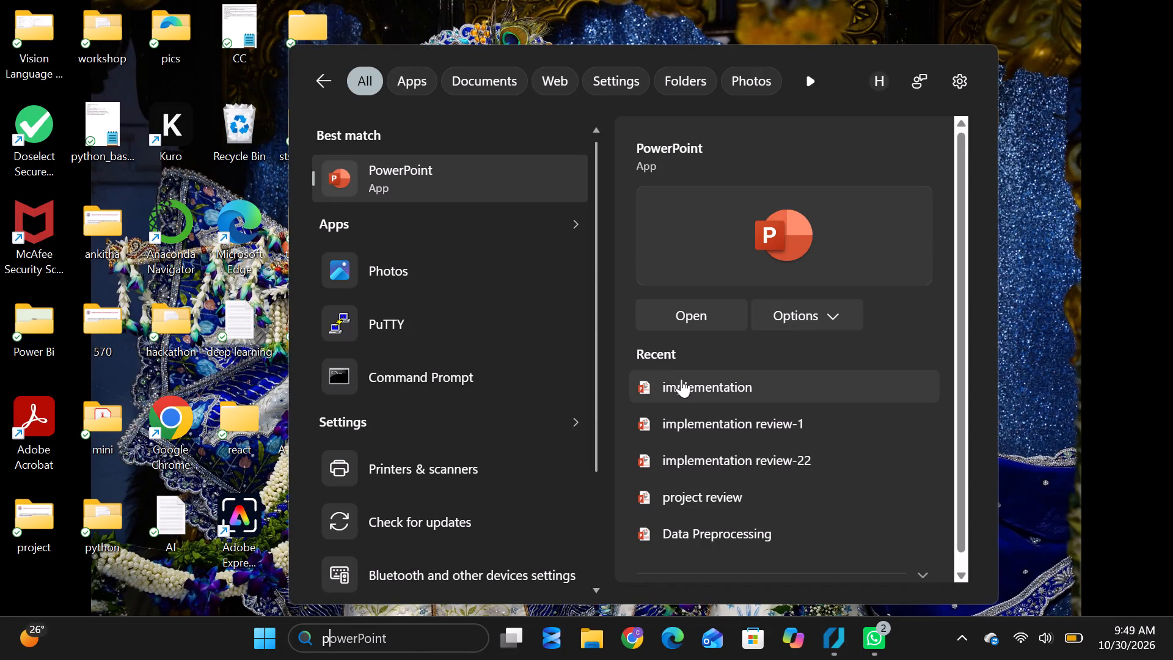
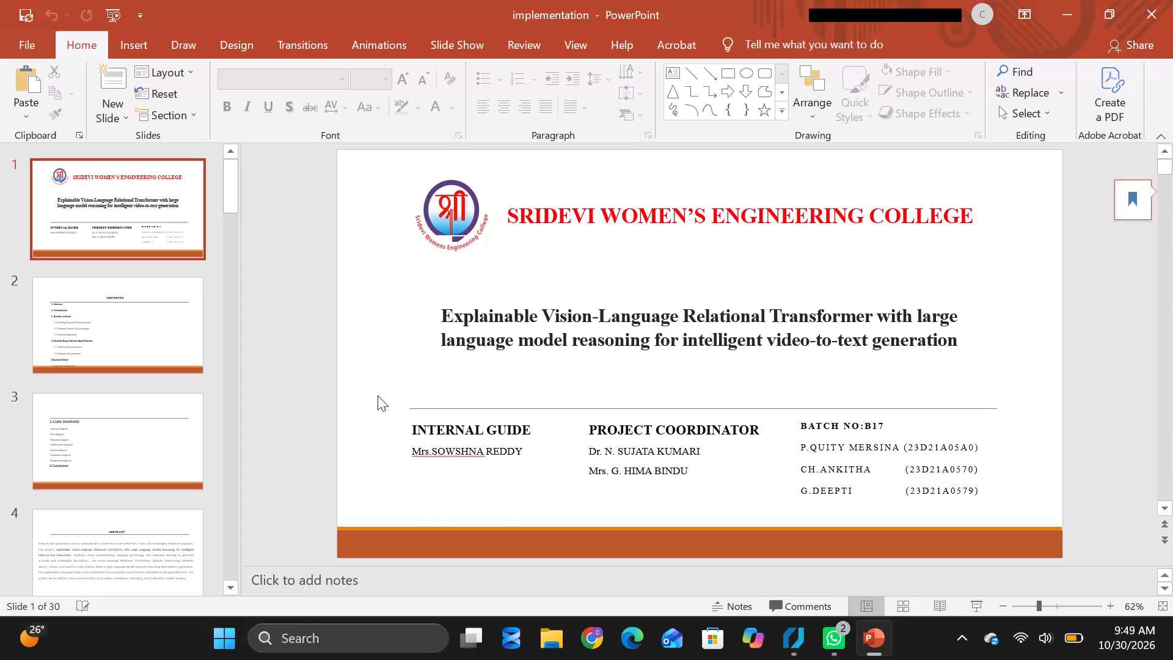
Review the opening slides from the title slide through Contents, Abstract, Introduction and System Analysis to Advantages of the Proposed System.
key(Down)
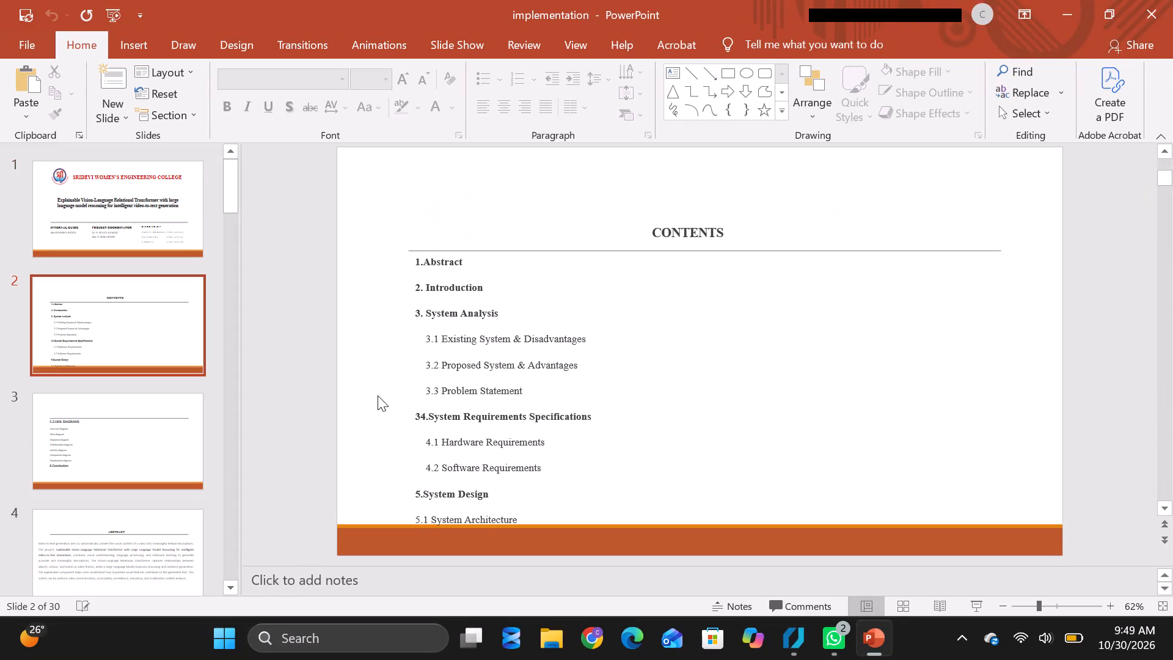
key(Down)
key(Down)
click(378, 395)
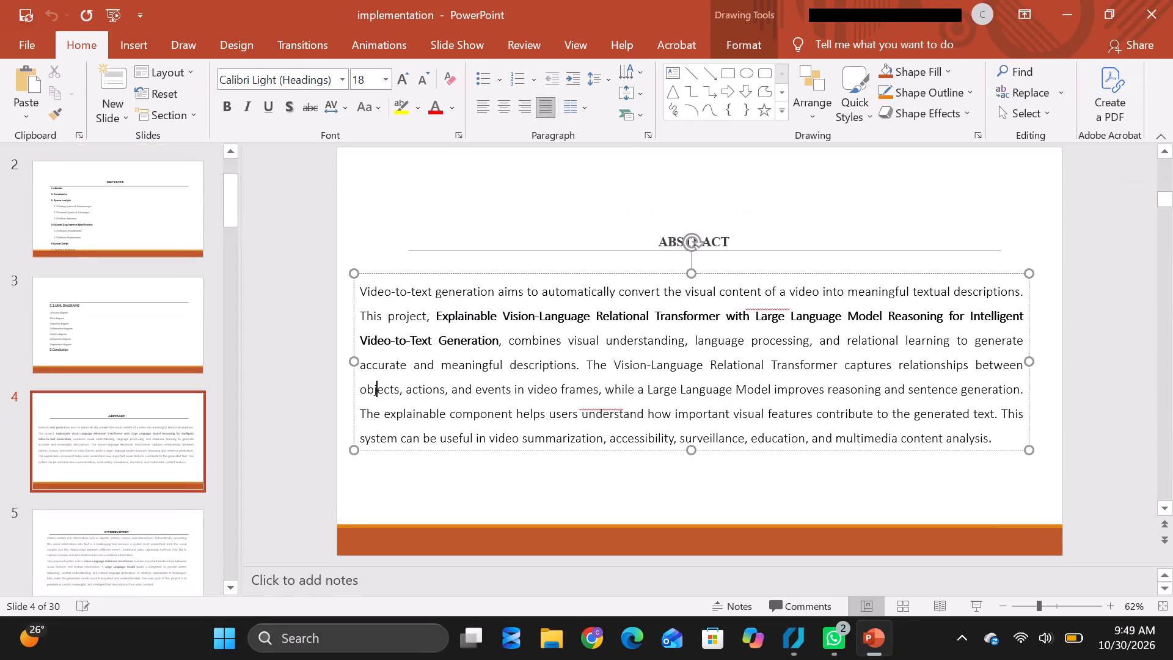
key(Down)
click(464, 219)
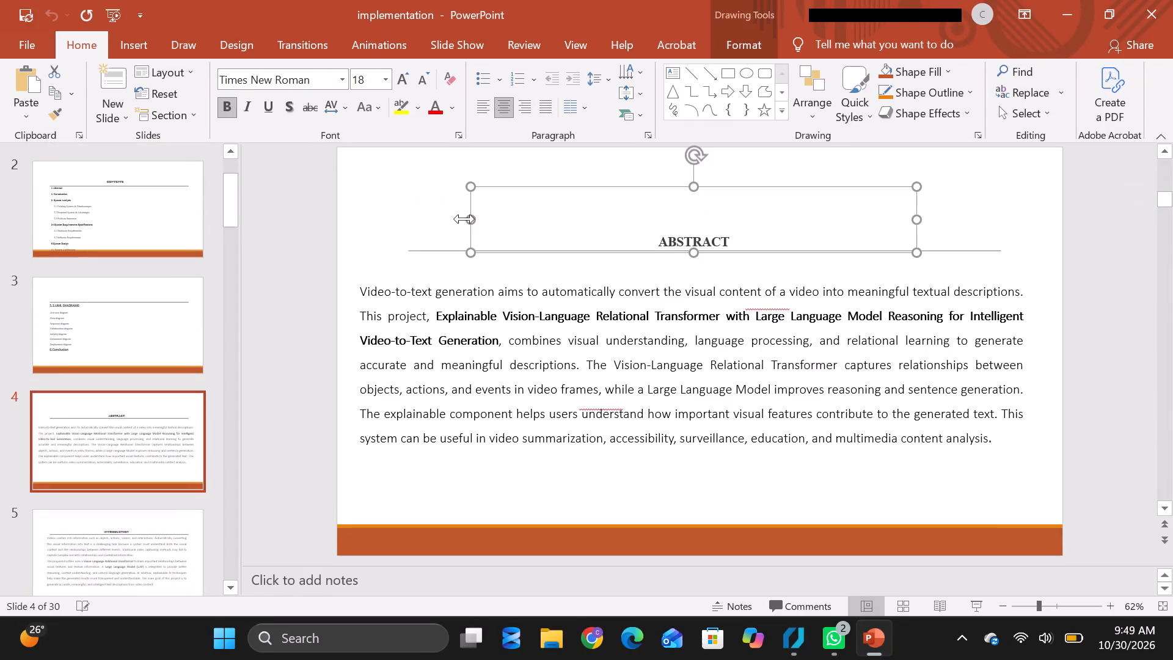
key(Down)
key(Down)
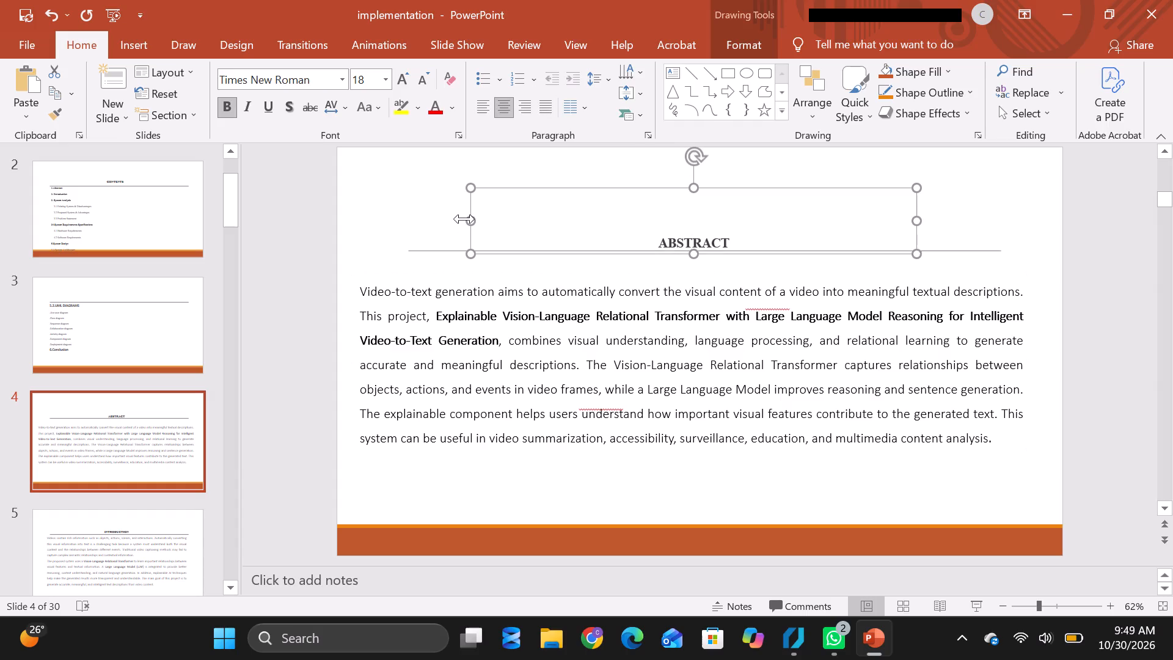
click(153, 531)
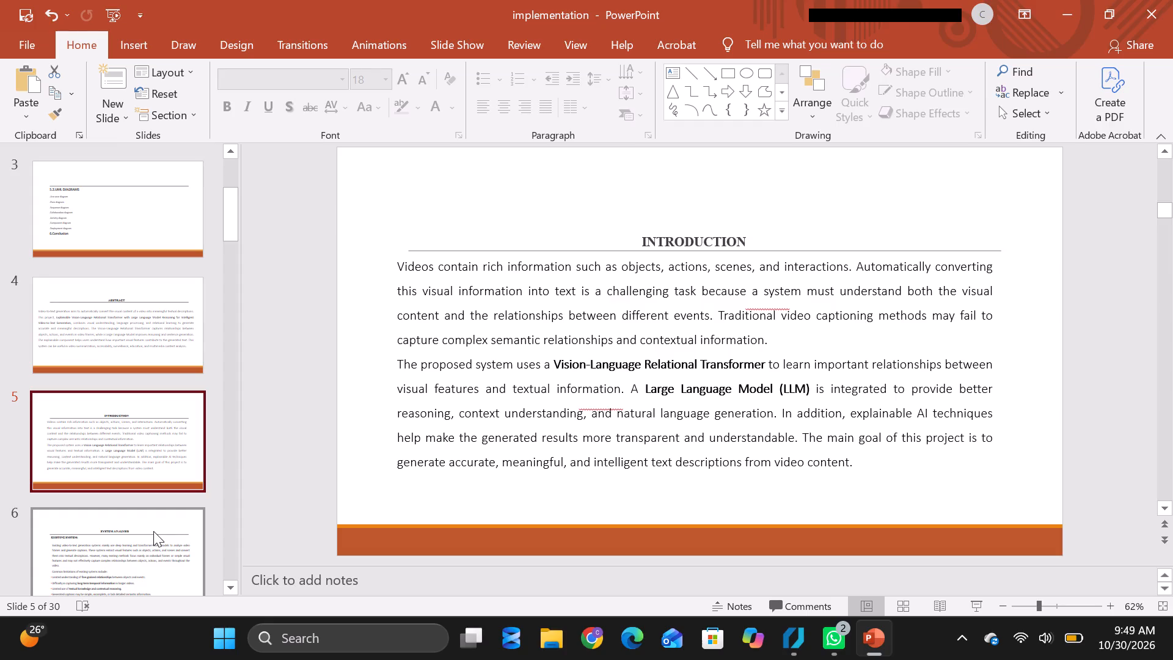
key(Down)
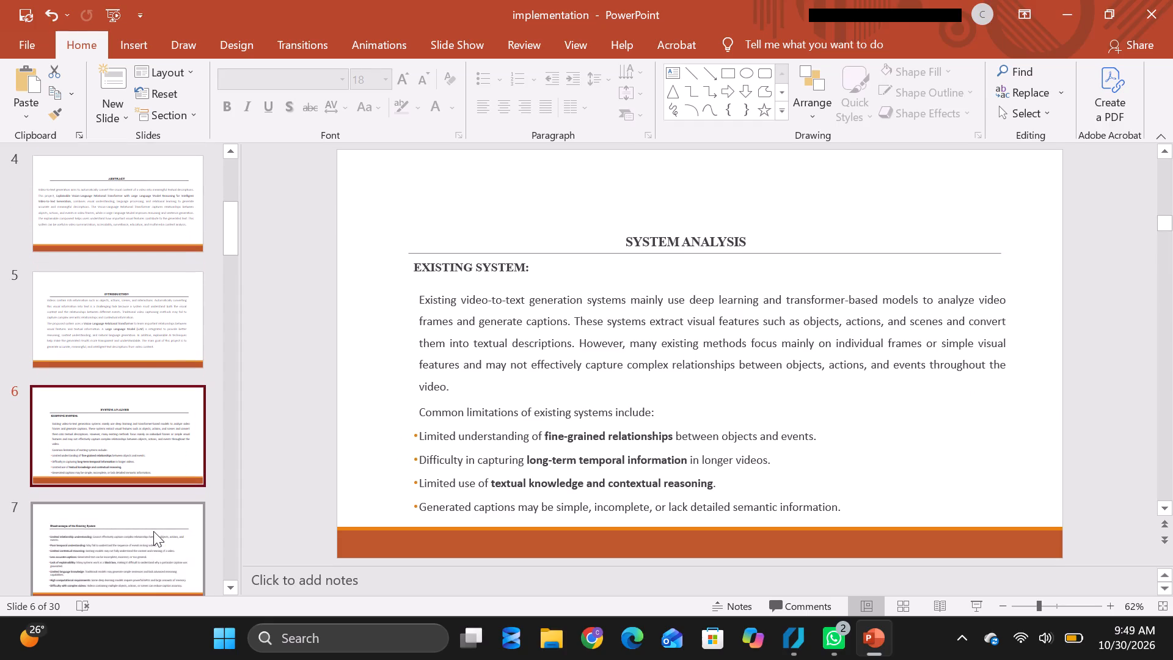
key(Down)
key(Down)
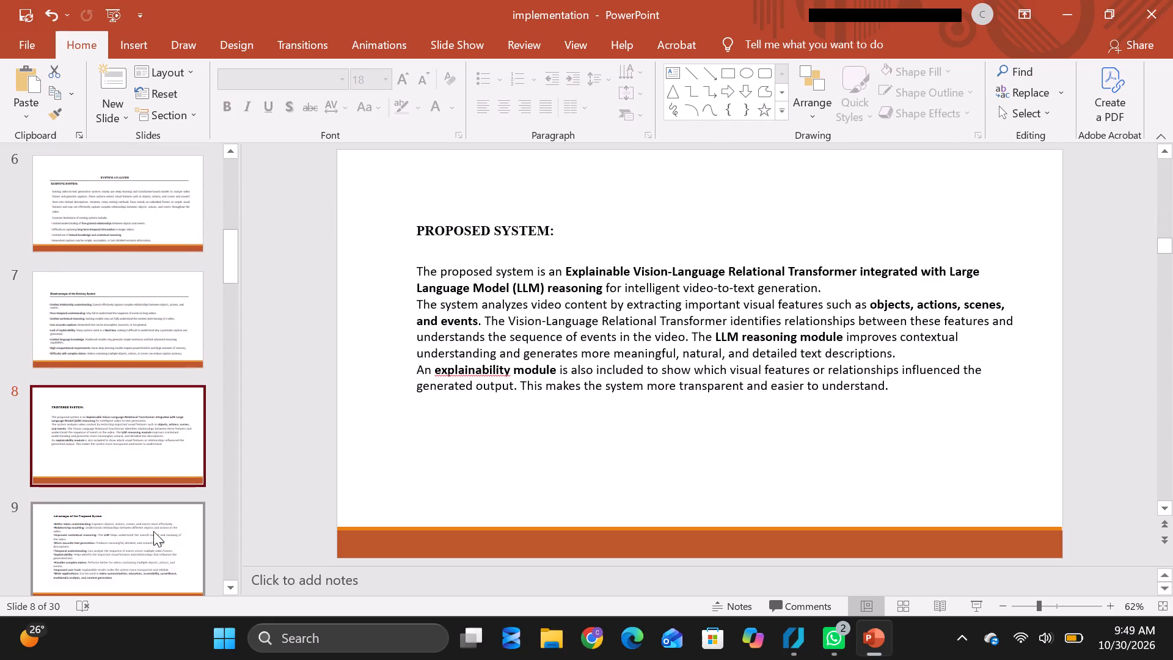
key(Down)
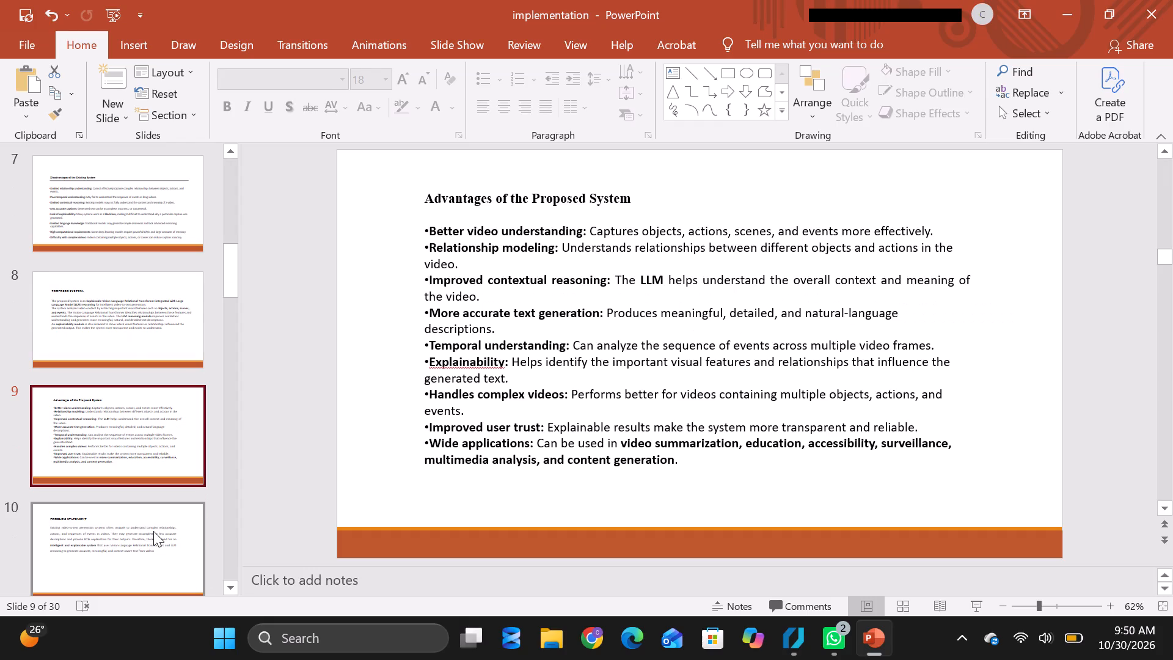
Review the slides from Problem Statement through System Design, System Modules and the UML diagrams to the Deployment Diagram.
click(153, 531)
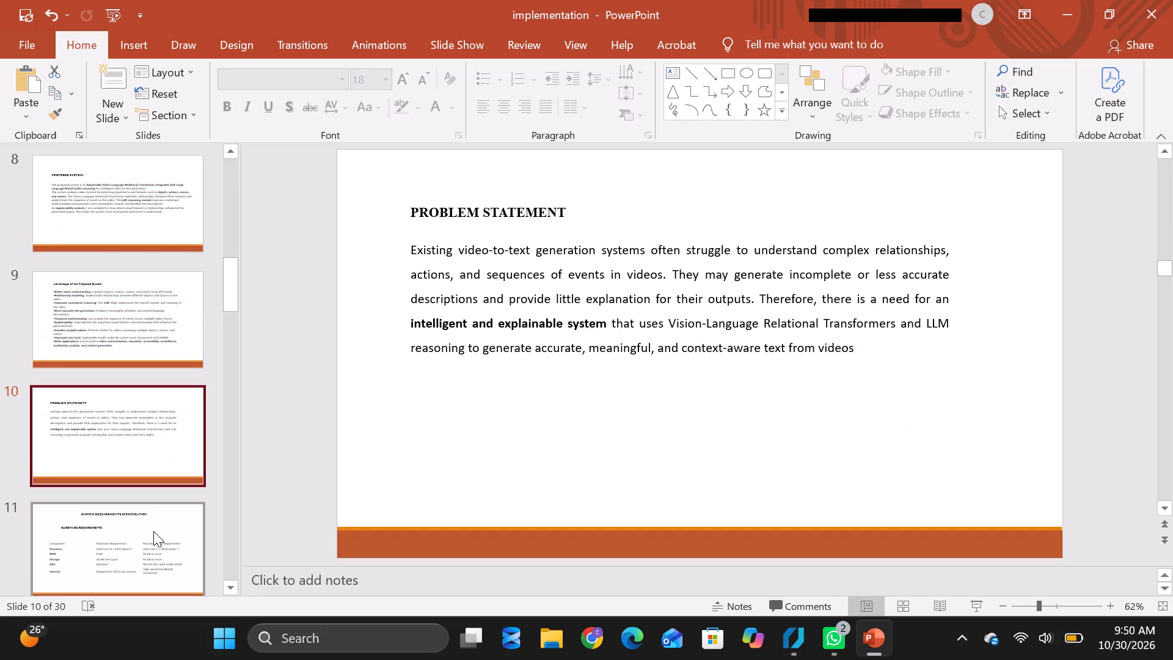
key(Down)
key(Down)
key(Down)
key(Down)
key(Down)
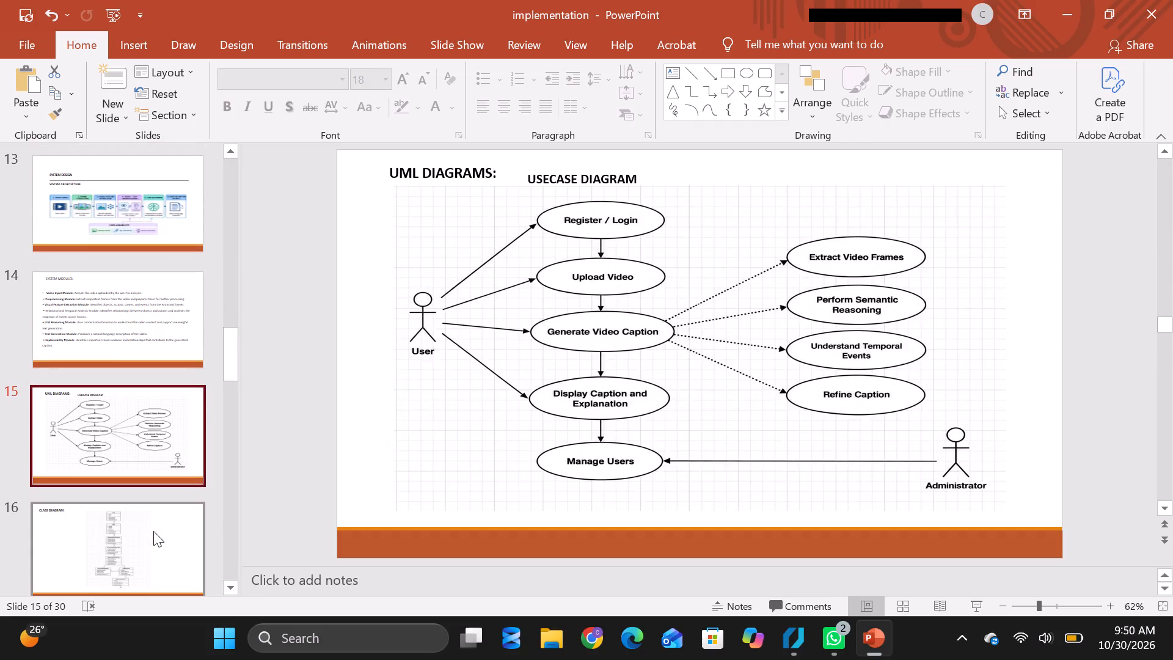
key(Up)
key(Down)
key(Down)
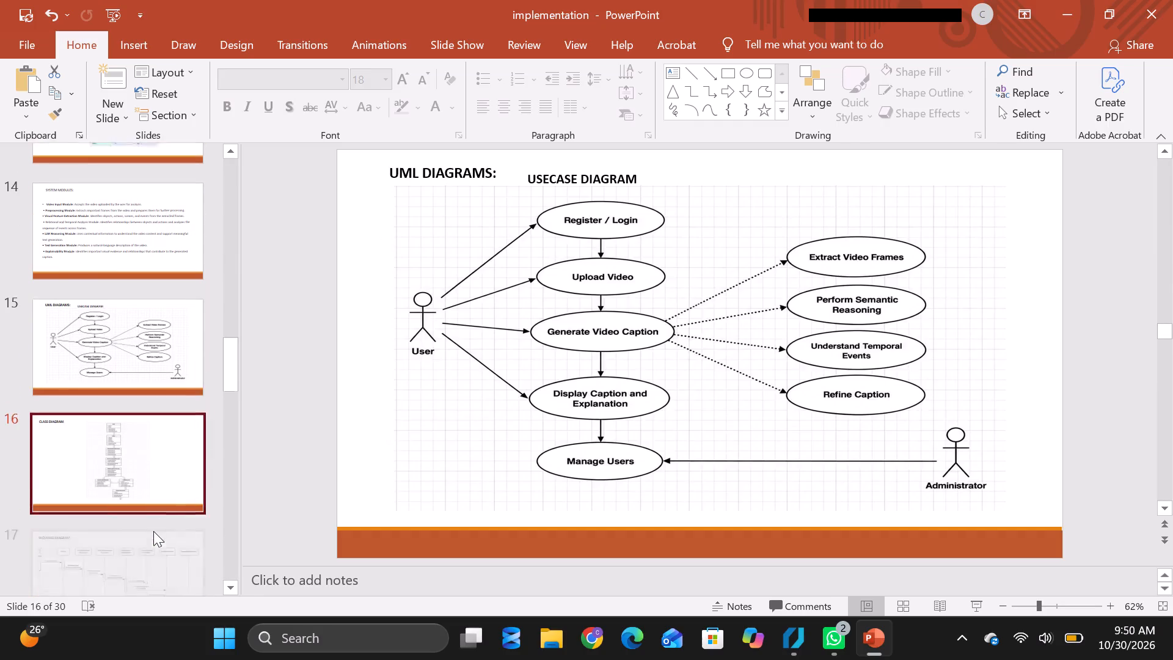
key(Down)
key(Down)
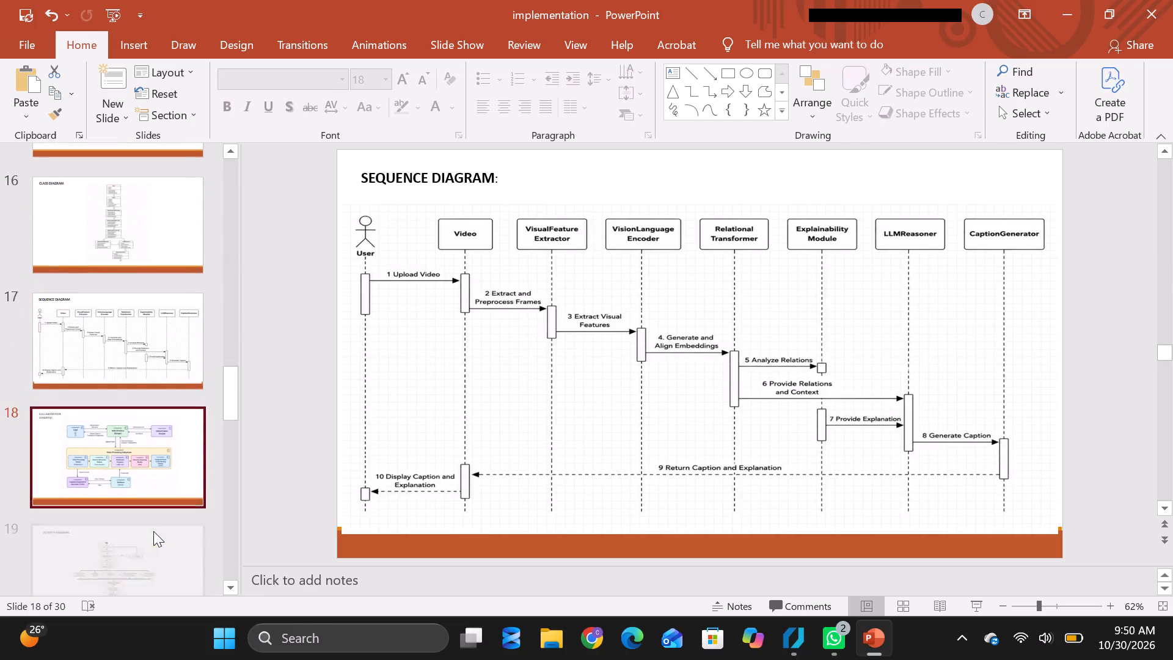
key(Down)
key(Down)
key(Down)
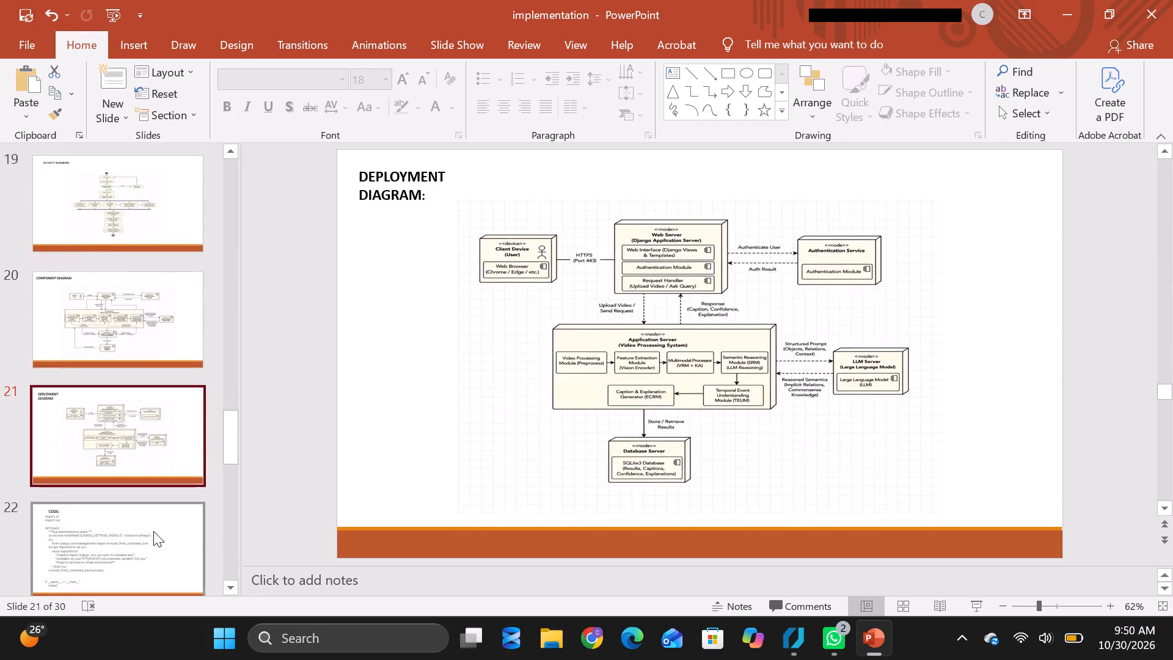
Review the closing slides from Code through the result screenshots, test cases and Future Enhancements to Conclusion.
key(Down)
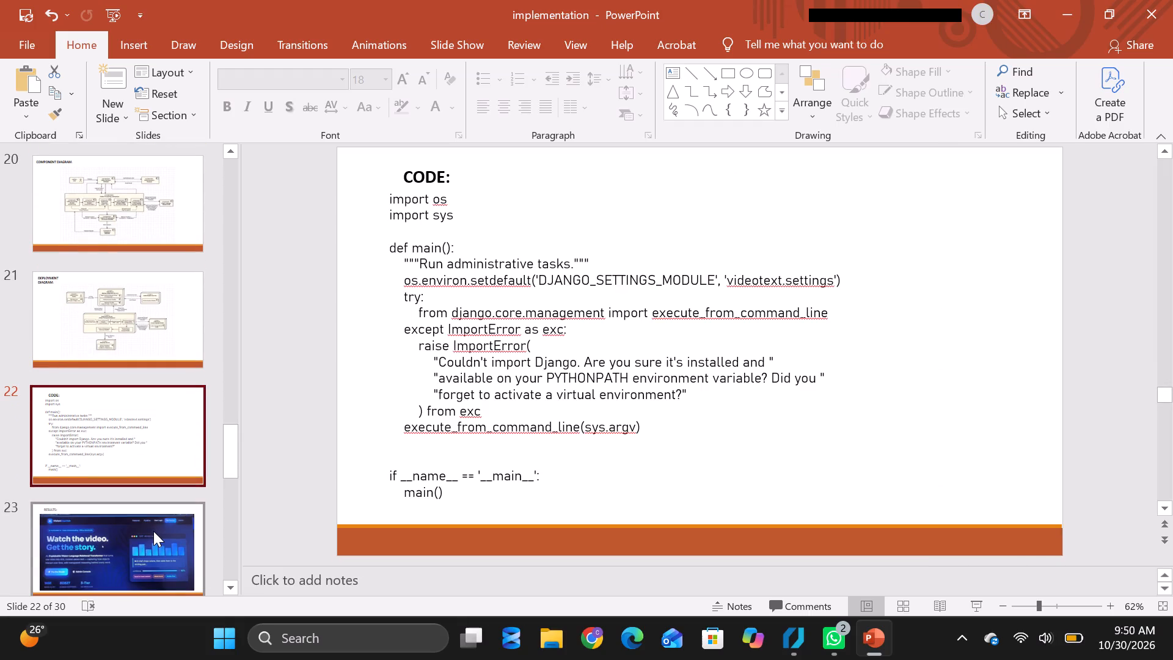
key(Down)
key(Down)
key(Down)
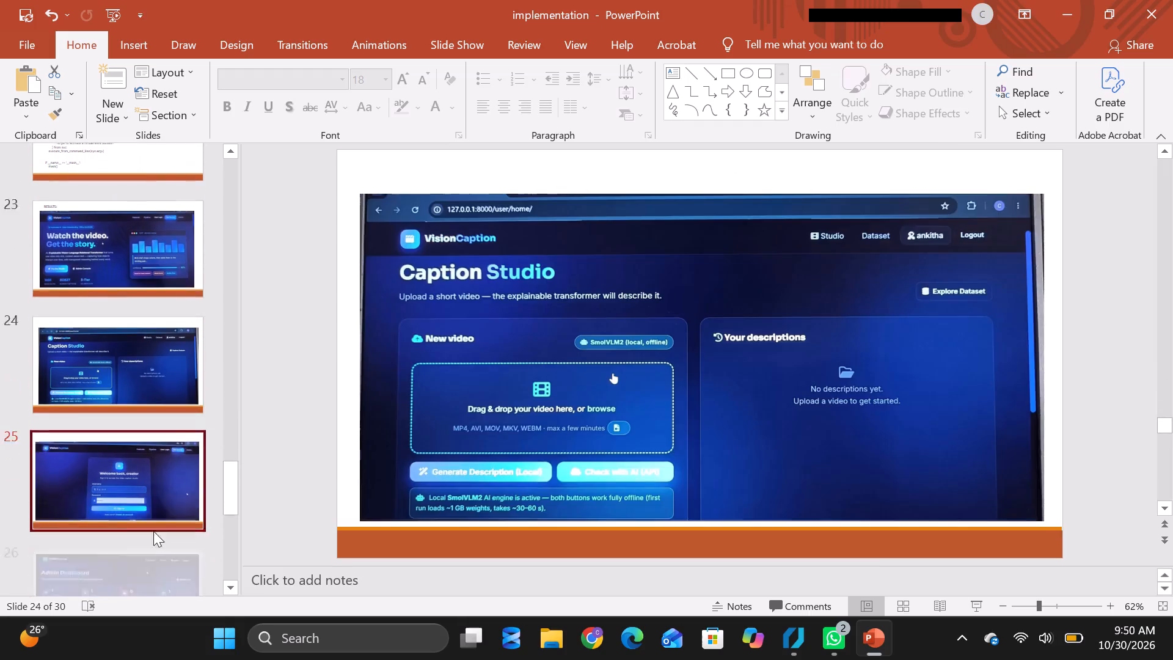
key(Down)
key(Down)
key(Down)
key(Down)
key(Down)
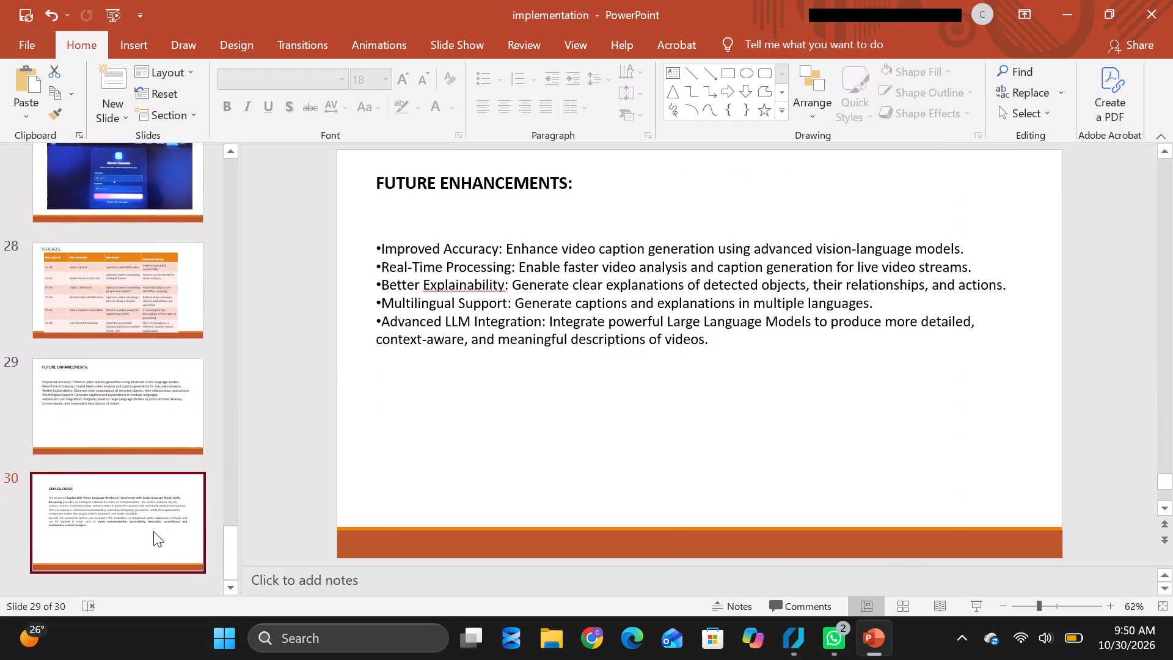
key(Down)
Recheck the slides backwards from Future Enhancements through the result screenshots to the Deployment Diagram, ending on the Code slide.
key(Up)
key(Up)
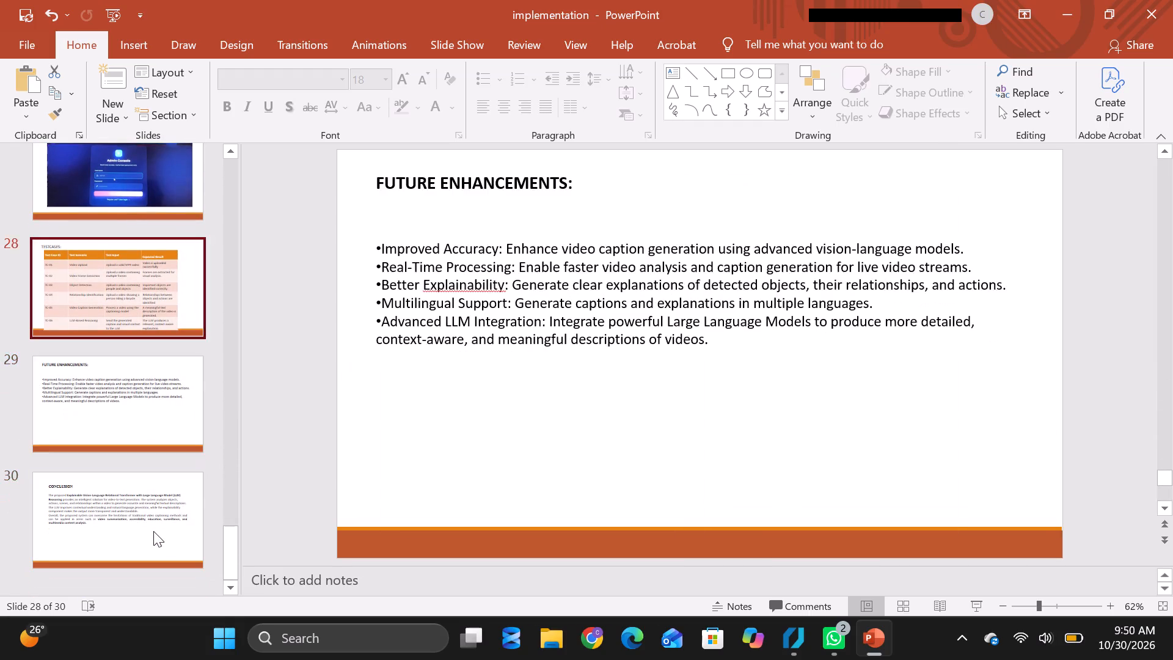
key(Up)
key(Up)
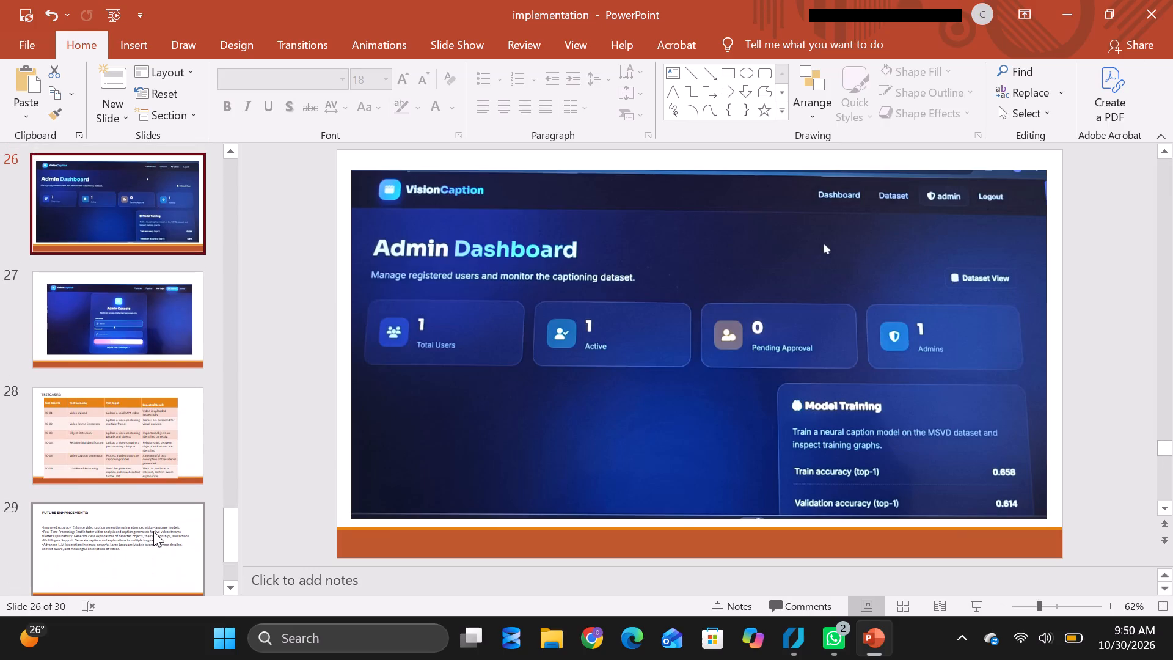
key(Up)
key(Up)
key(Up)
key(Up)
key(Up)
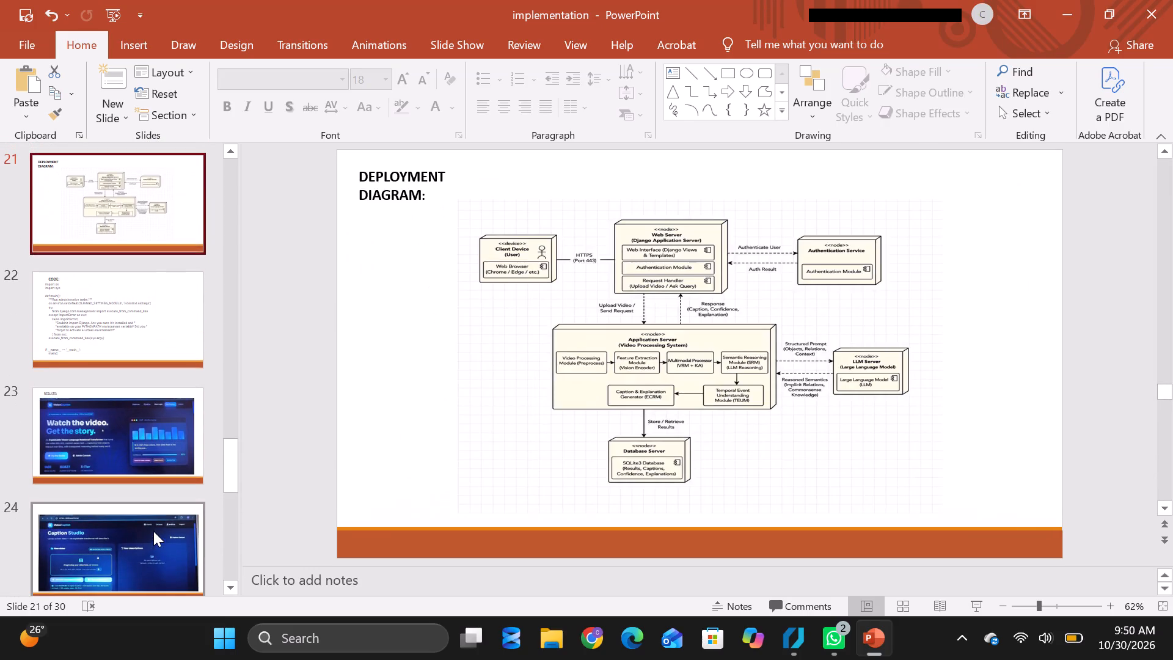
key(Down)
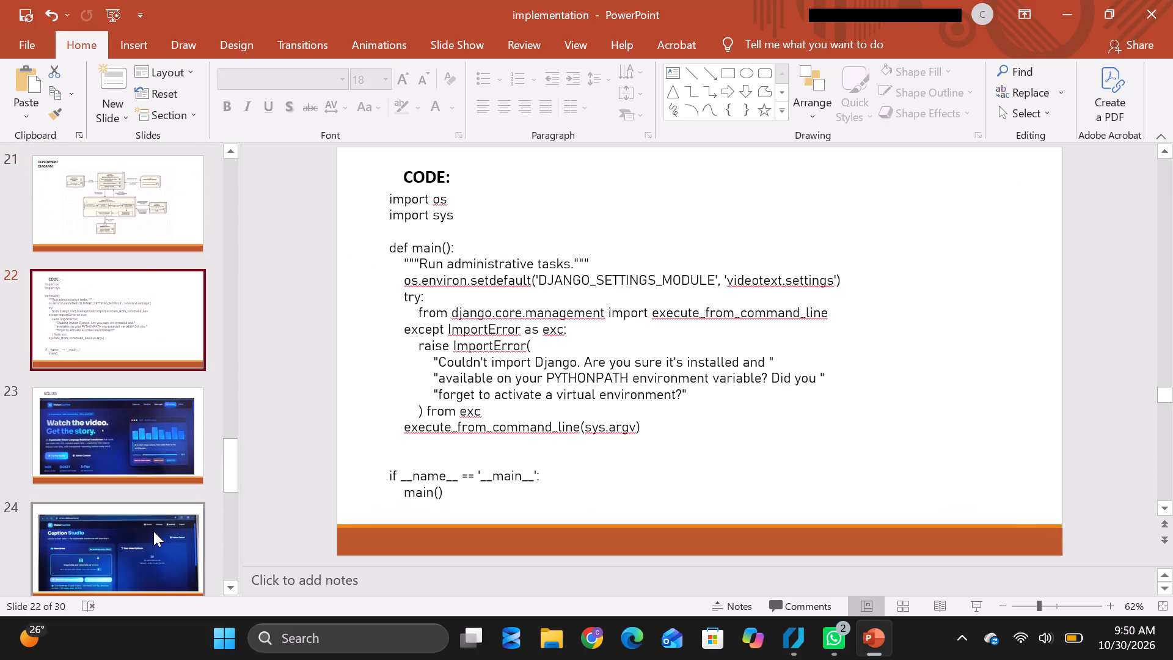